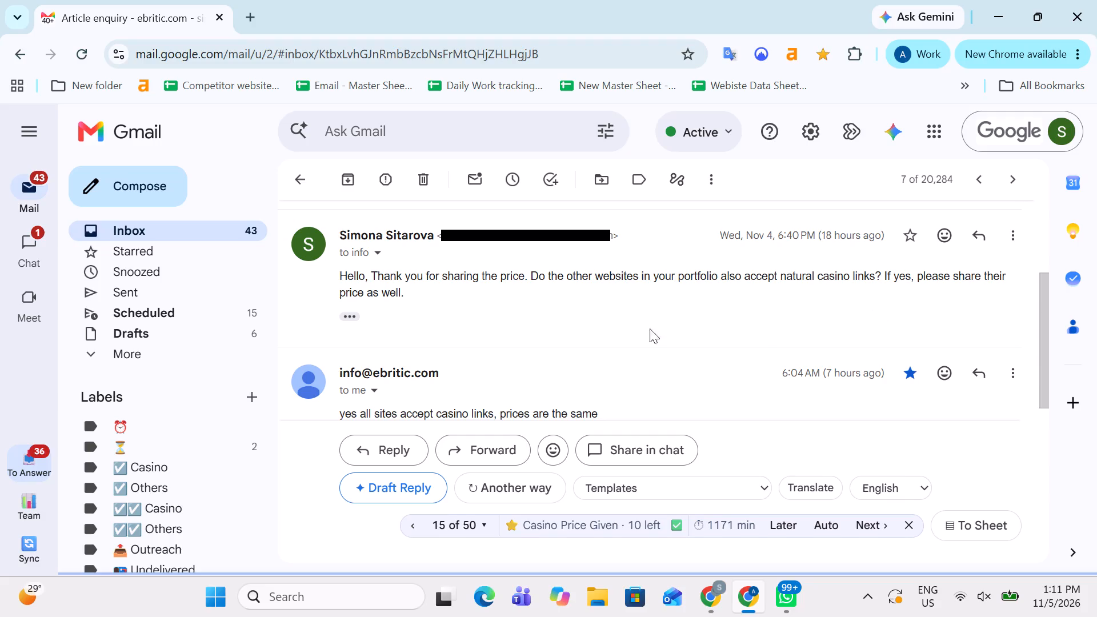
scroll(545, 308, "down", 2)
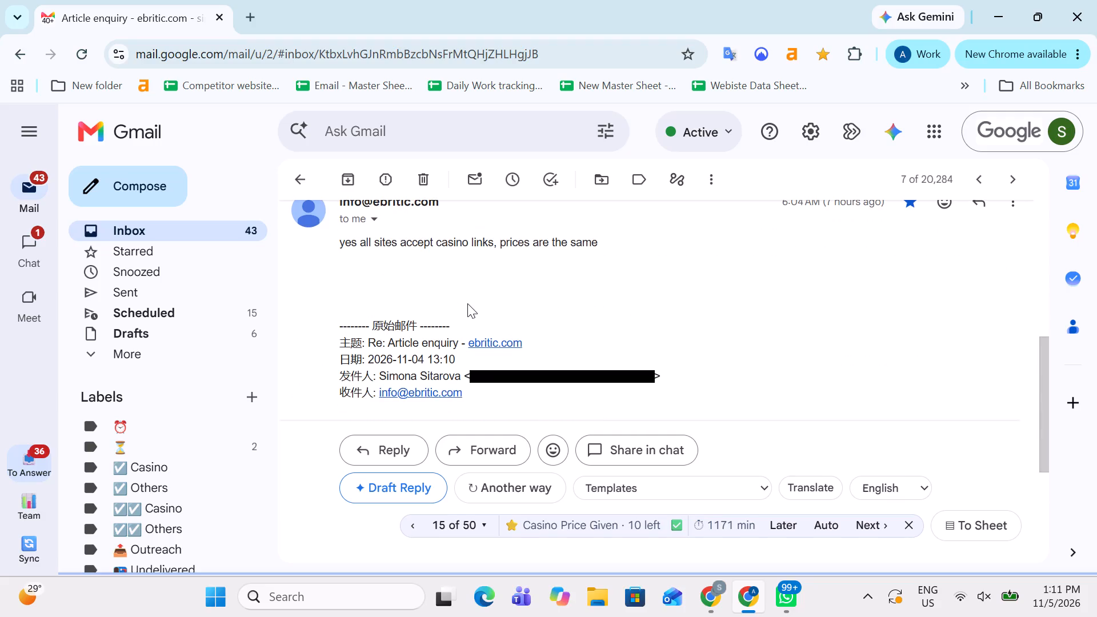
scroll(468, 304, "down", 2)
Expand the first outreach message in the thread and open its linked ebritic.com website.
scroll(476, 316, "up", 10)
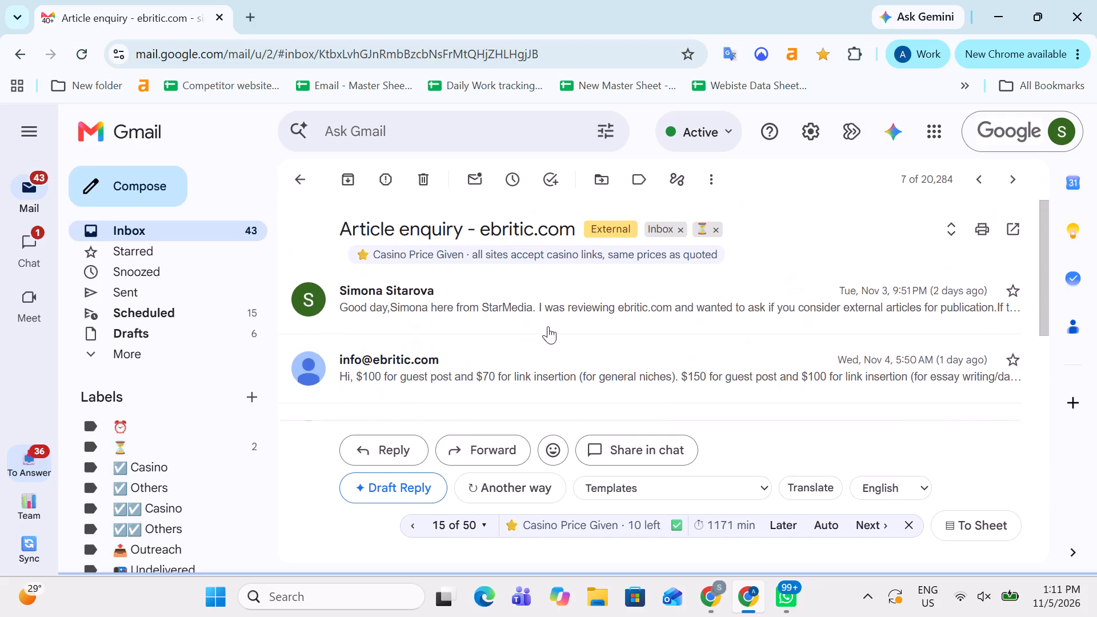
left_click(542, 328)
left_click(597, 344, "ctrl")
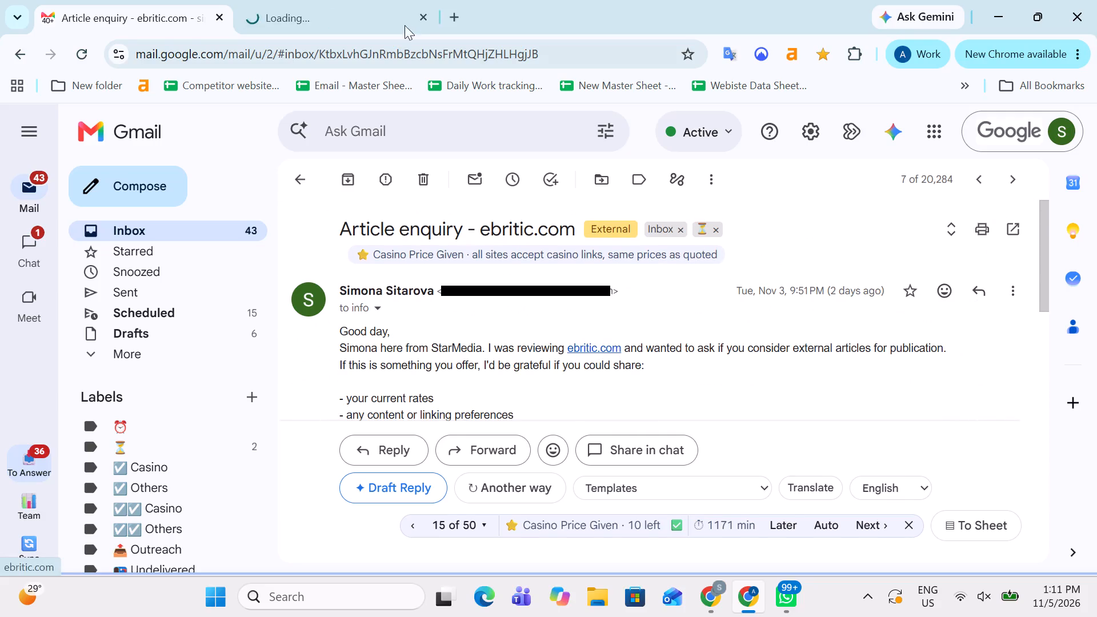
left_click(326, 0)
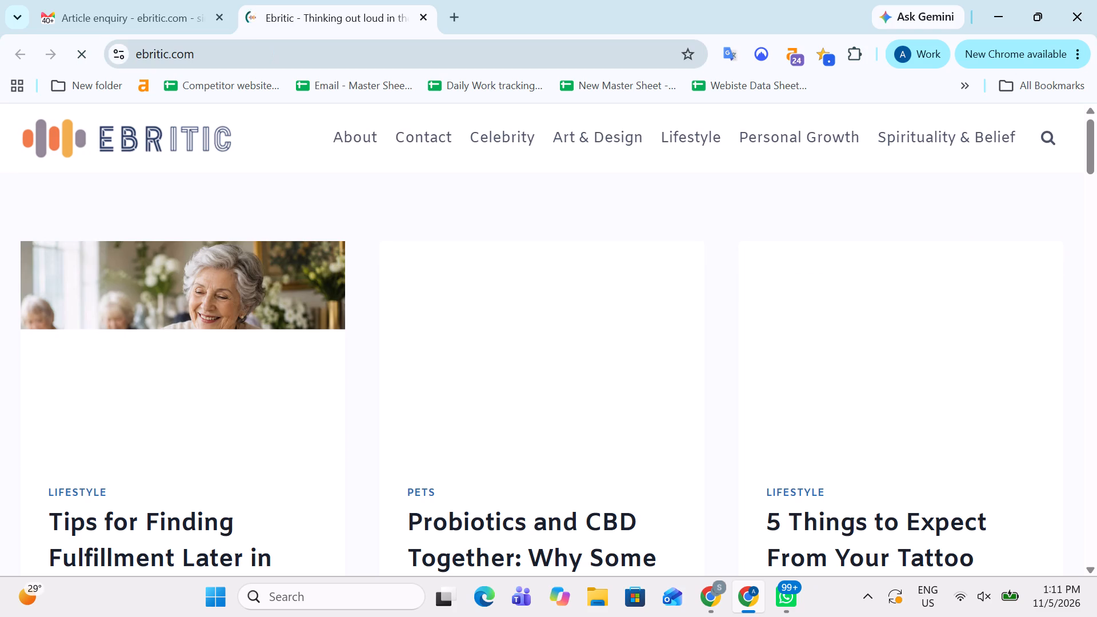
Copy the ebritic.com web address and switch to the Email - Master Sheet spreadsheet.
left_click(291, 46)
left_click_drag(291, 46, 214, 57)
key("ctrl+c")
key("ctrl+c")
key("alt+Tab")
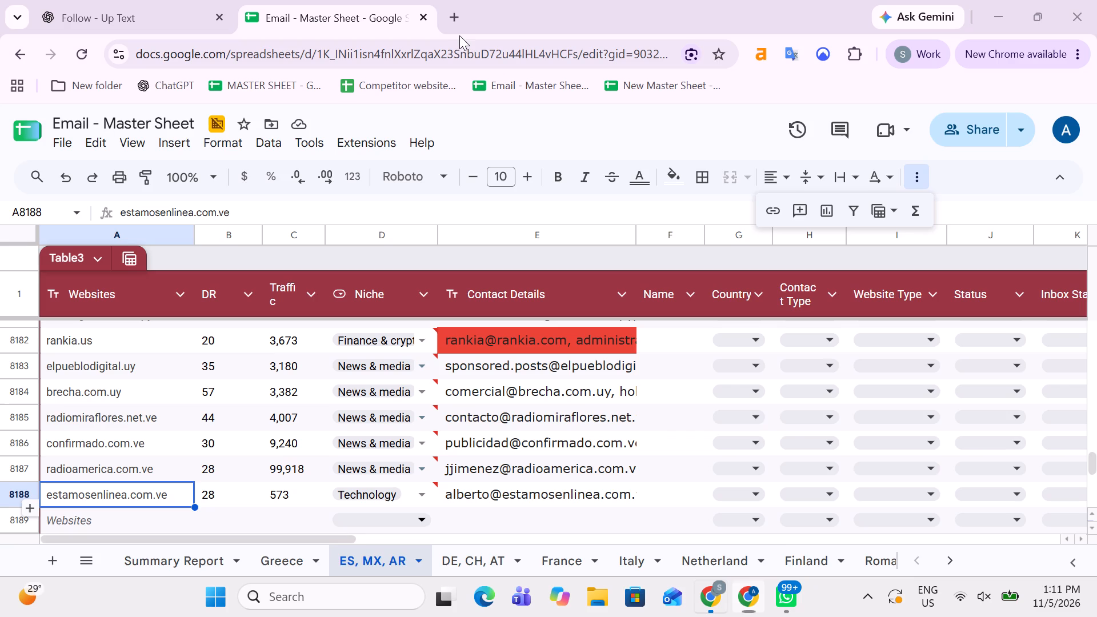
Open the New Master Sheet - Data Collection spreadsheet in a new tab and jump down its Casino Status column.
left_click(452, 13)
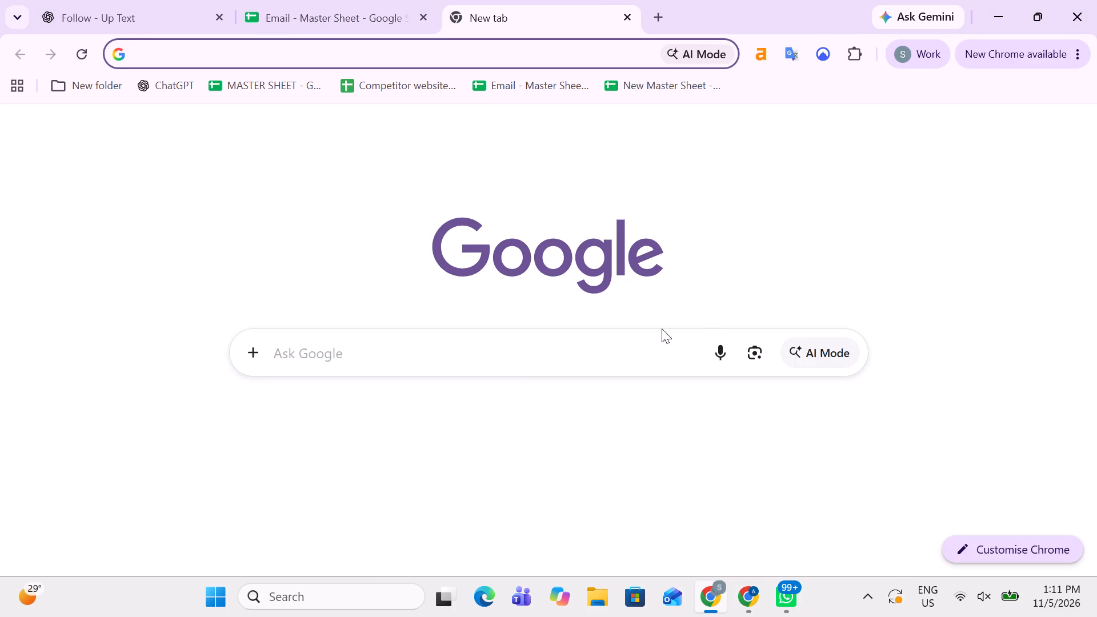
left_click(689, 88)
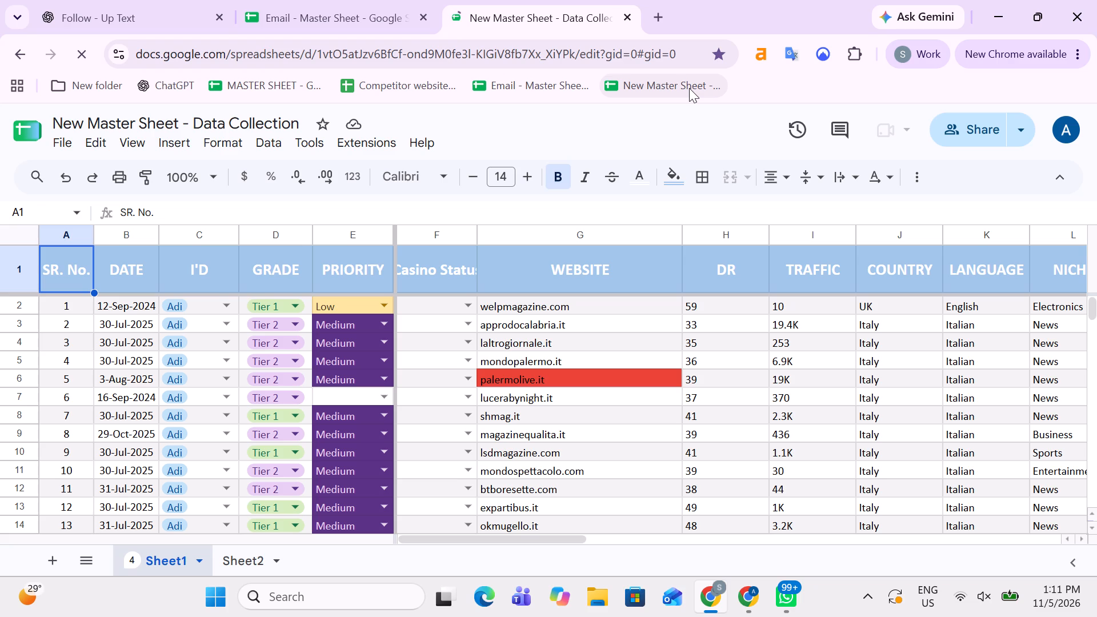
key("Down")
key("Right")
key("Right")
key("Right")
key("Right")
key("Right")
key("Right")
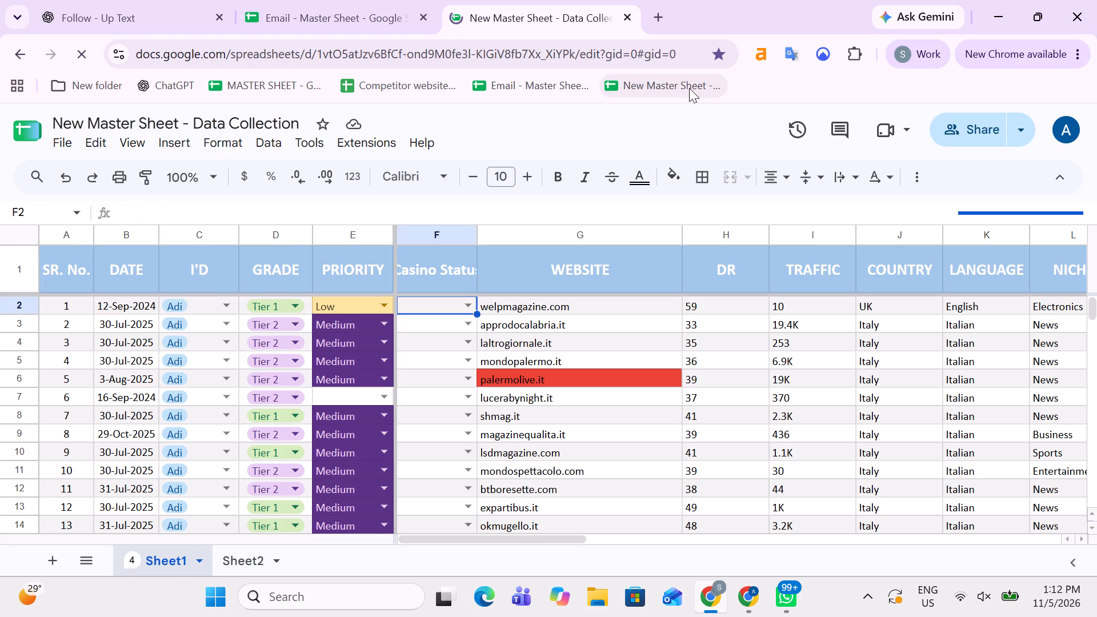
key("ctrl+Down")
key("Down")
key("Down")
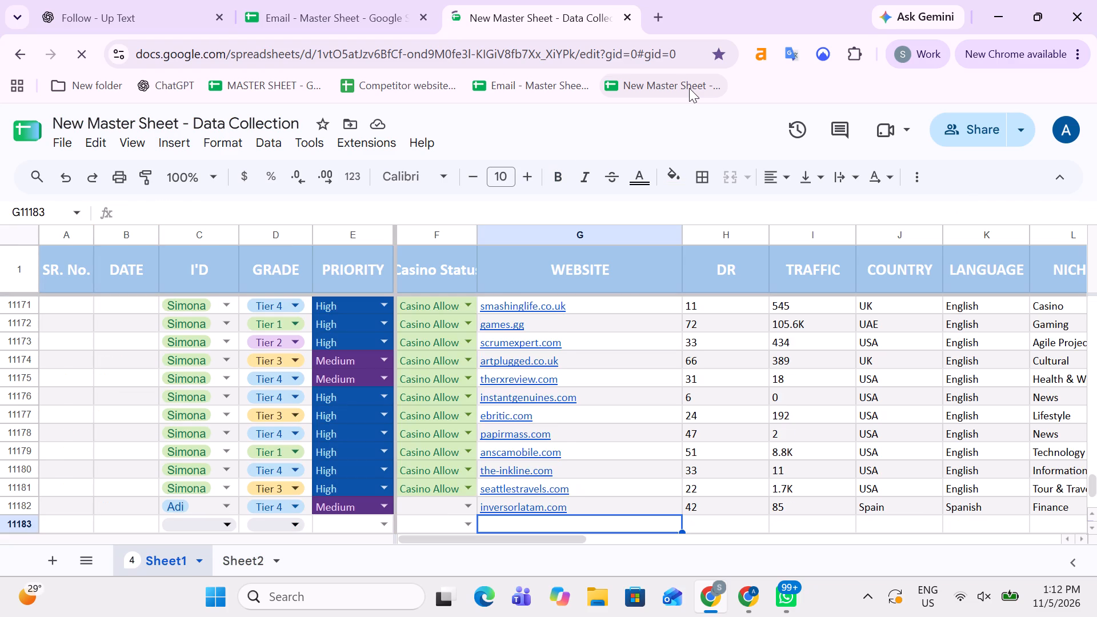
Find the ebritic.com row in the data collection sheet and look through its entries from website to casino price.
key("Down")
key("Down")
key("Down")
key("Up")
key("Up")
key("Up")
key("Up")
key("Up")
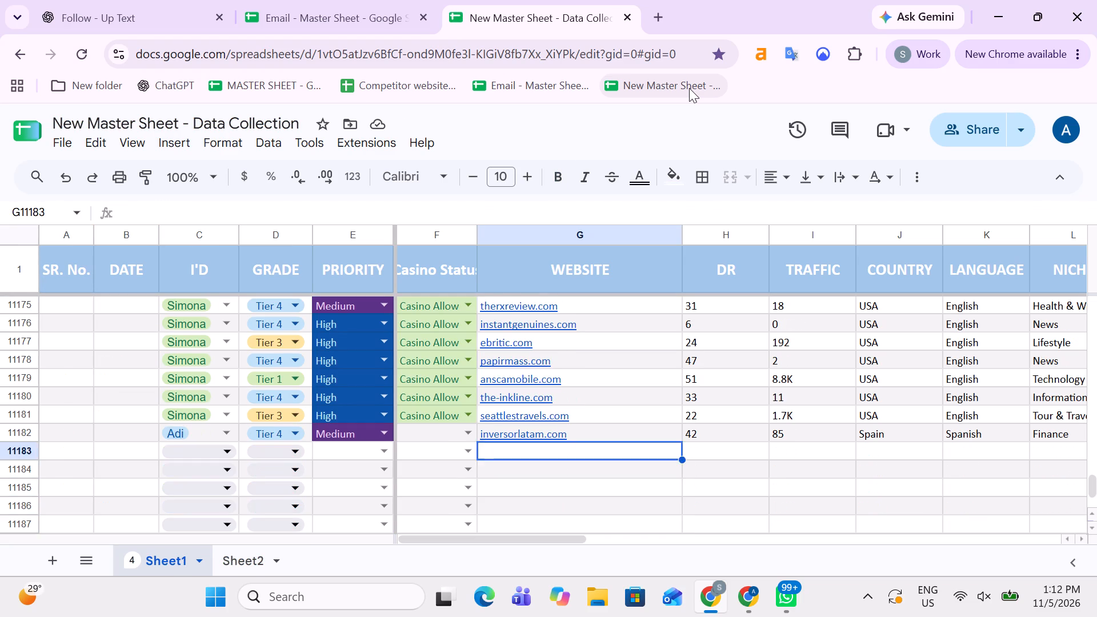
key("Up")
key("Up")
key("Up")
key("Up")
key("Up")
key("Right")
key("Right")
key("Right")
key("Right")
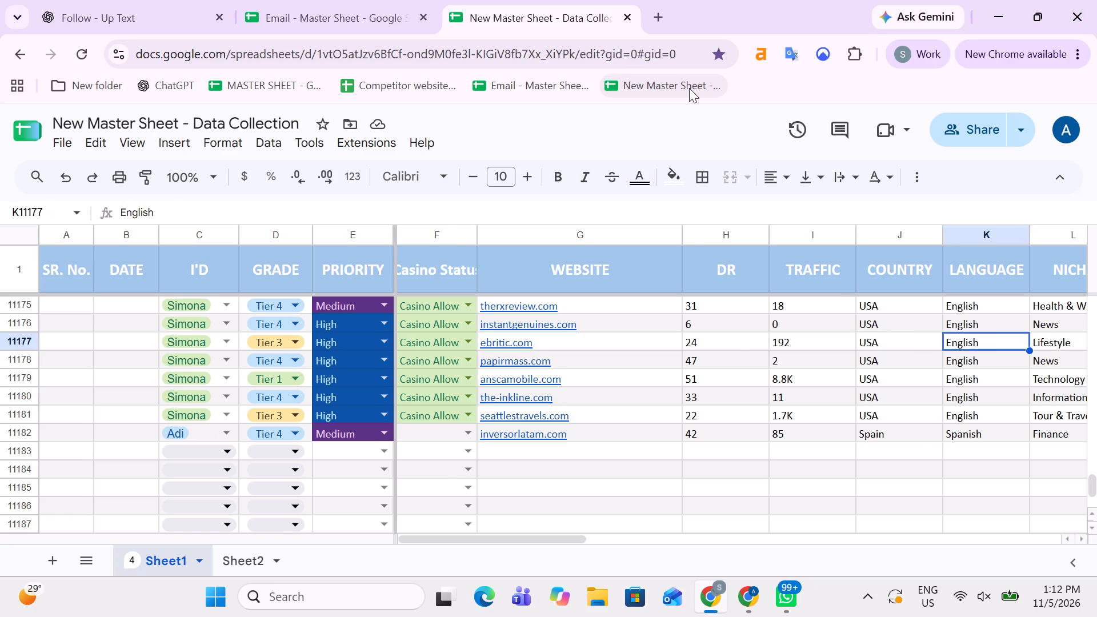
key("Right")
key("Right")
key("Right")
key("Right")
key("Right")
key("Left")
key("Left")
key("Left")
key("Left")
key("Left")
key("Left")
key("Left")
key("Left")
key("Left")
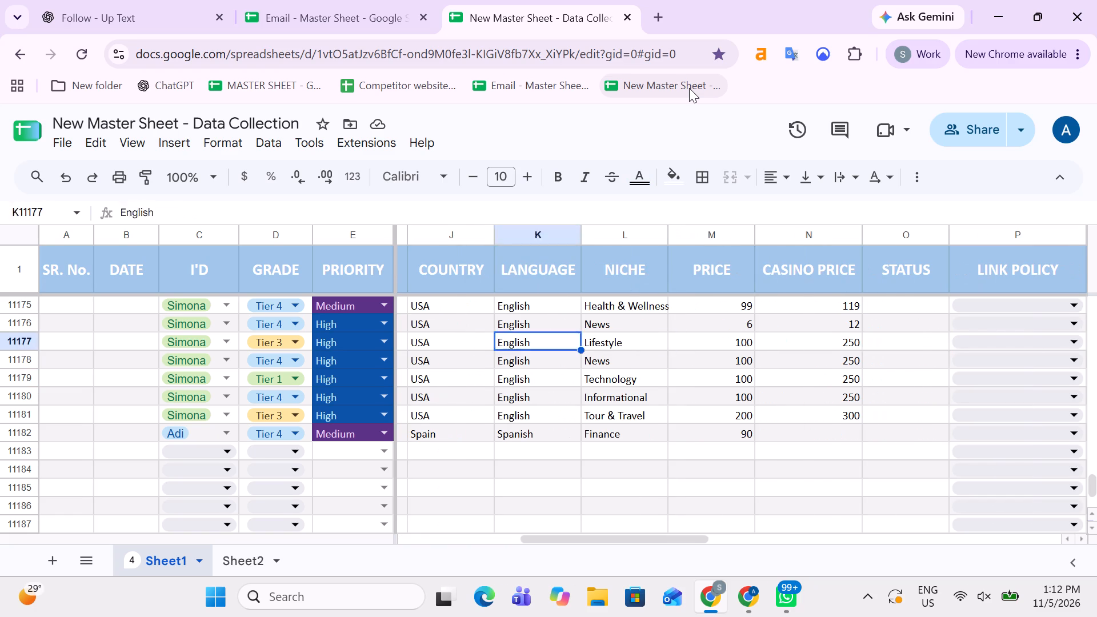
Check the ebritic.com row again, comparing its traffic, country, niche, price and casino price with the neighbouring rows.
key("alt+Tab")
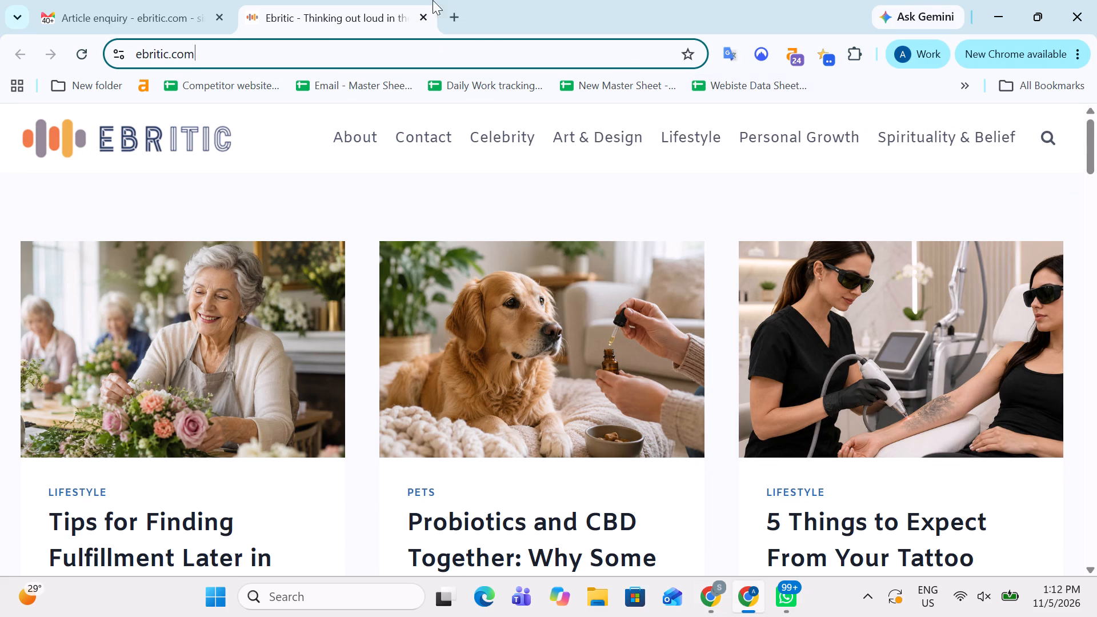
key("alt+Tab")
key("Right")
key("Right")
key("Right")
key("Right")
key("Right")
key("Right")
key("Right")
key("Right")
key("Right")
key("Right")
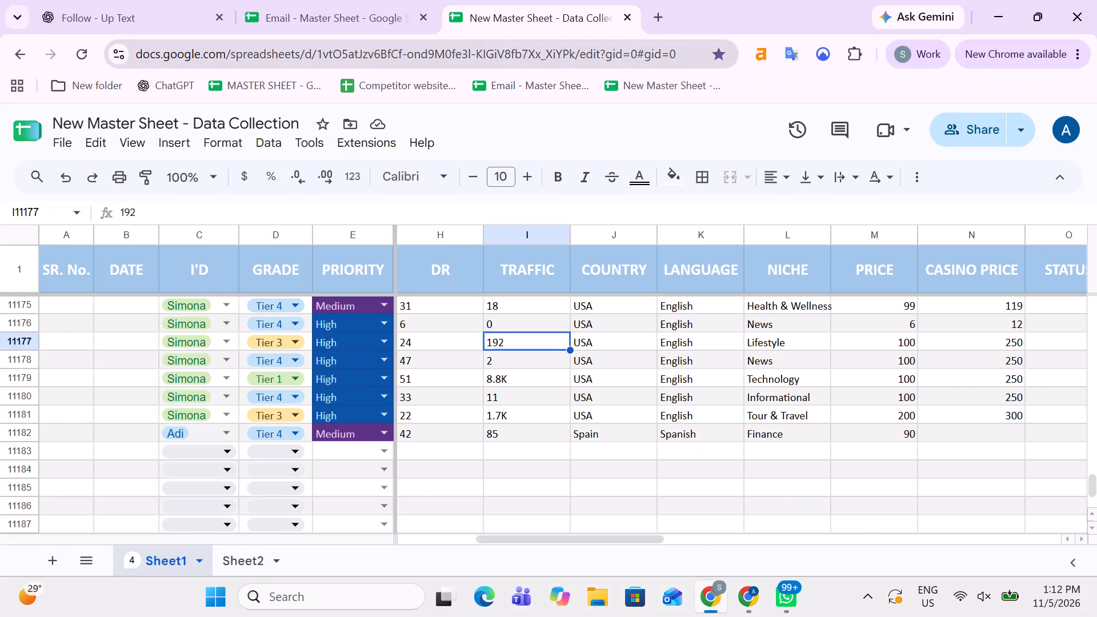
key("Right")
key("Right")
key("Left")
key("Left")
key("Left")
key("Left")
key("Left")
key("Left")
key("Left")
key("Left")
key("Left")
key("Left")
key("Left")
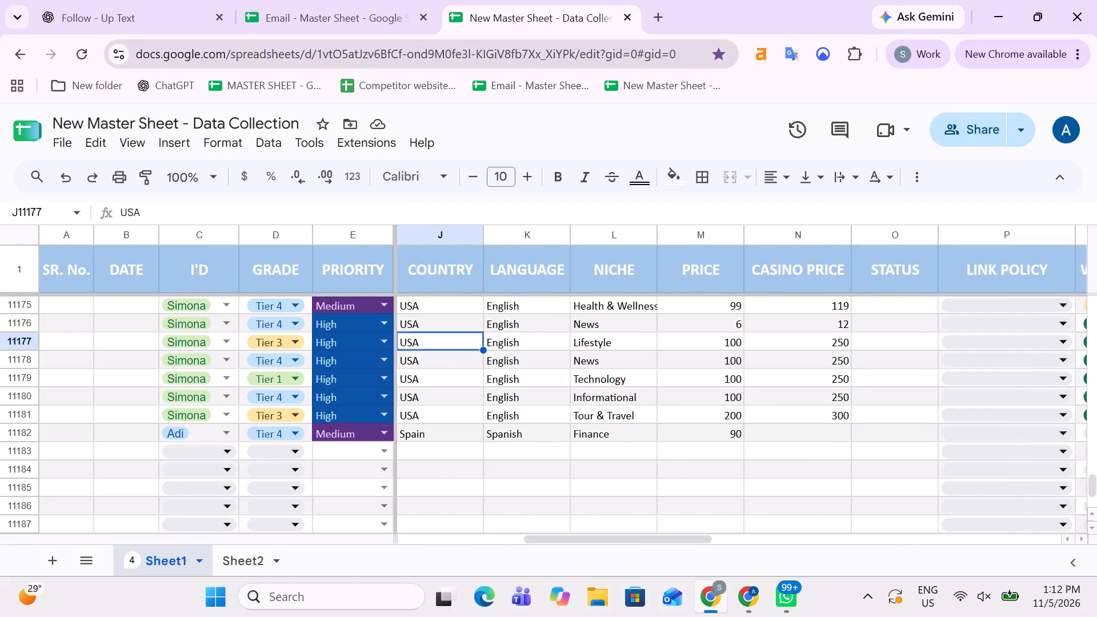
key("Right")
key("Right")
key("Right")
key("Right")
key("Right")
key("Left")
key("Left")
key("Left")
key("Left")
key("Left")
key("Left")
key("Left")
key("Left")
key("Left")
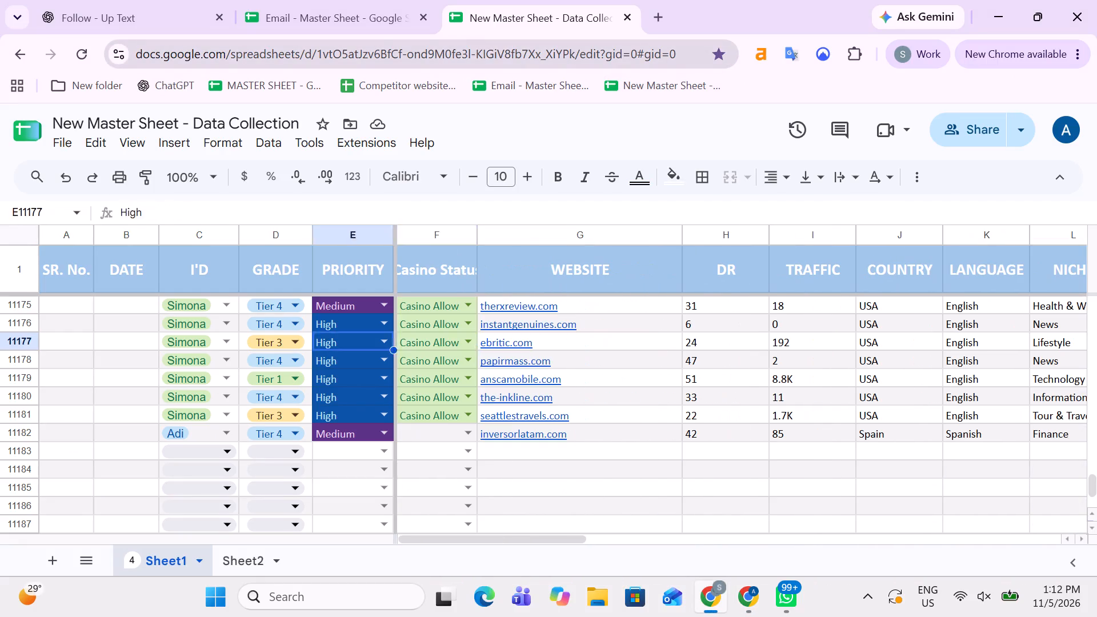
key("Right")
key("Right")
key("Left")
key("Right")
key("alt+Tab")
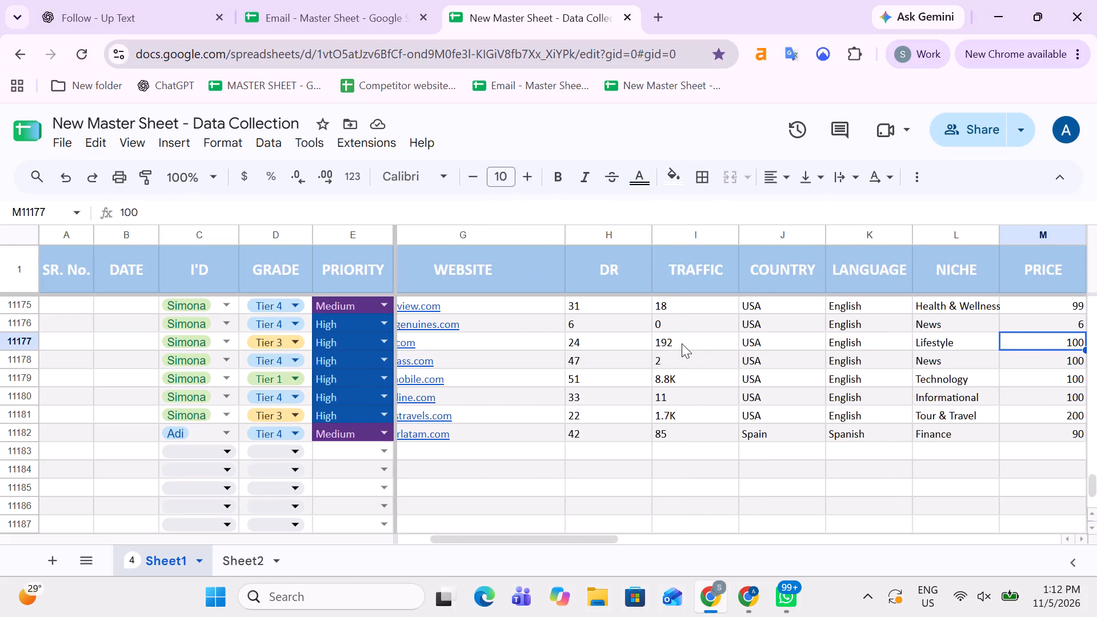
key("Right")
key("Right")
key("Right")
key("Right")
key("Right")
key("Right")
key("Left")
key("Down")
key("Down")
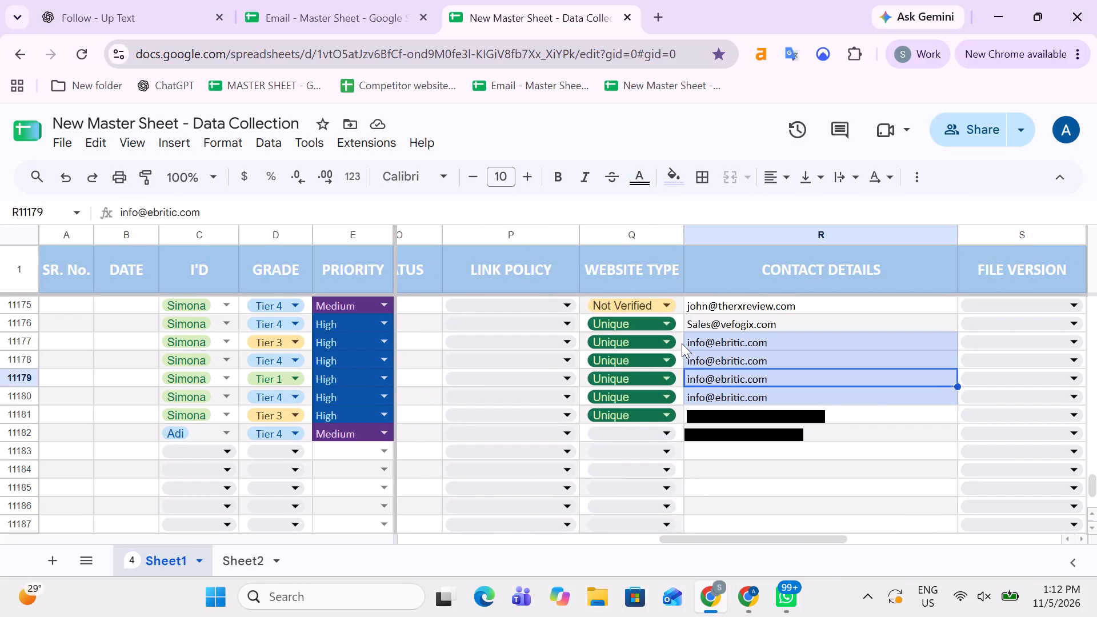
Select the empty Website cell in row 11183, the first free row of the data collection sheet.
key("Down")
key("Down")
key("Down")
key("Down")
key("Left")
key("Left")
key("Left")
key("Left")
key("Left")
key("Left")
key("Left")
key("Left")
key("Left")
key("Left")
key("Left")
key("Left")
key("Left")
key("Left")
key("Left")
key("Left")
key("Left")
key("Left")
key("Left")
key("Left")
key("Right")
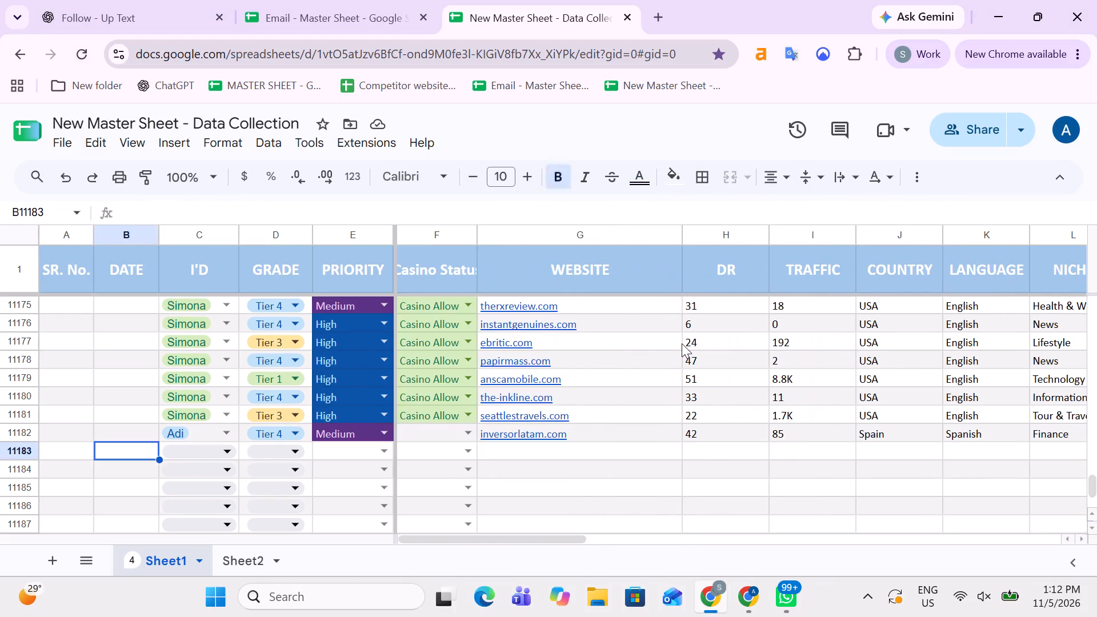
key("Right")
key("Right")
key("Right")
key("Right")
key("Right")
key("Right")
key("Left")
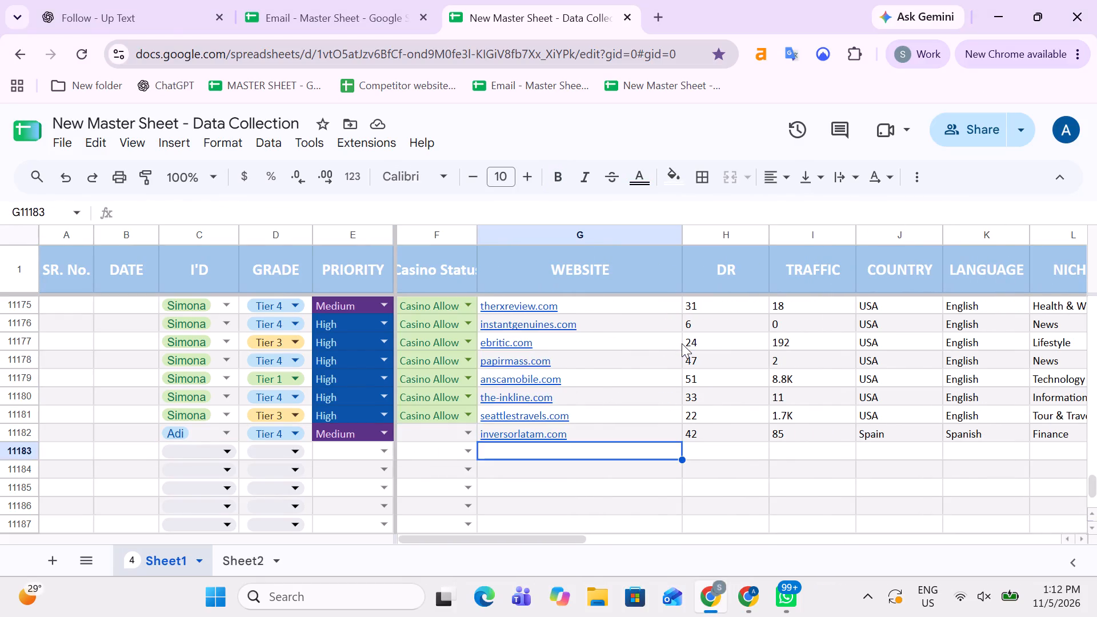
key("alt+Tab")
scroll(628, 326, "down", 3)
scroll(652, 339, "up", 11)
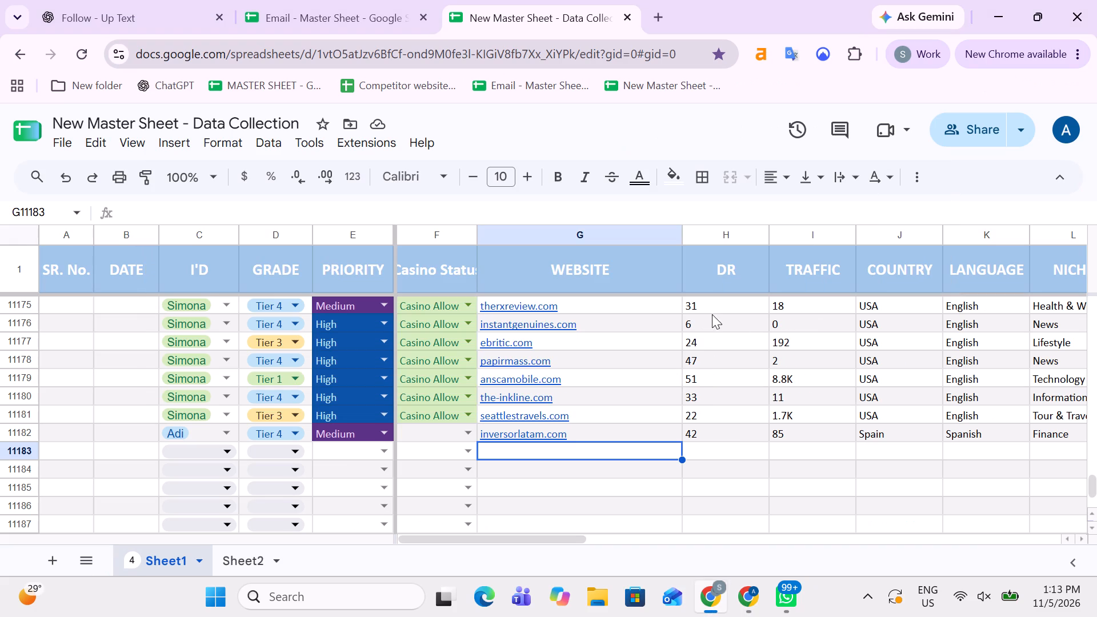
key("ctrl+f")
key("ctrl+v")
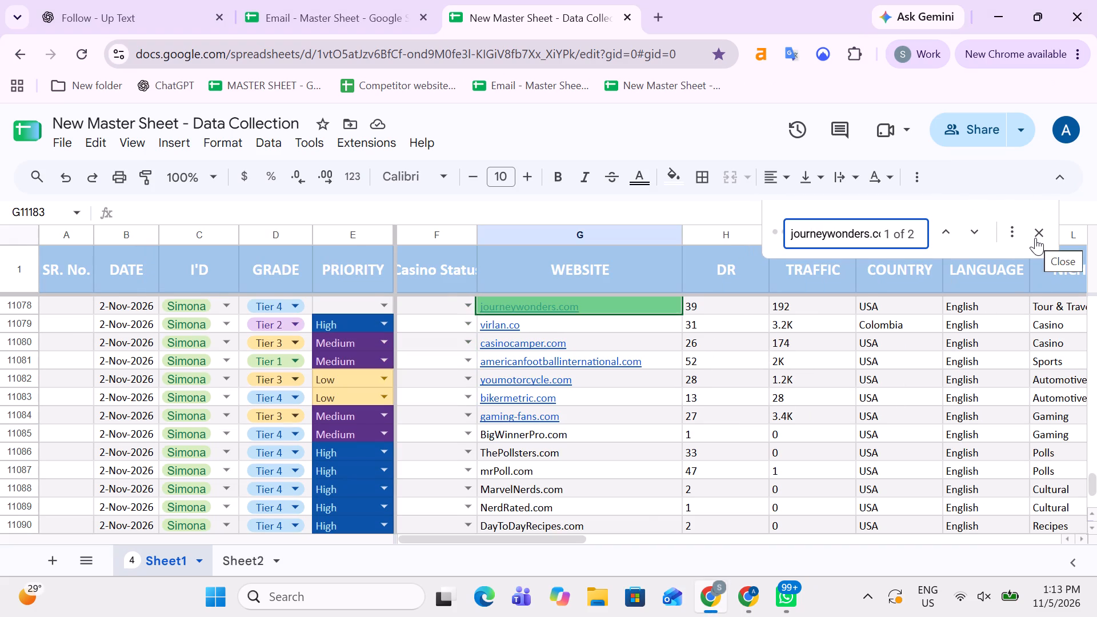
Check the niche, price, casino price and link policy cells in the journeywonders.com row.
scroll(726, 407, "up", 1)
left_click(734, 384)
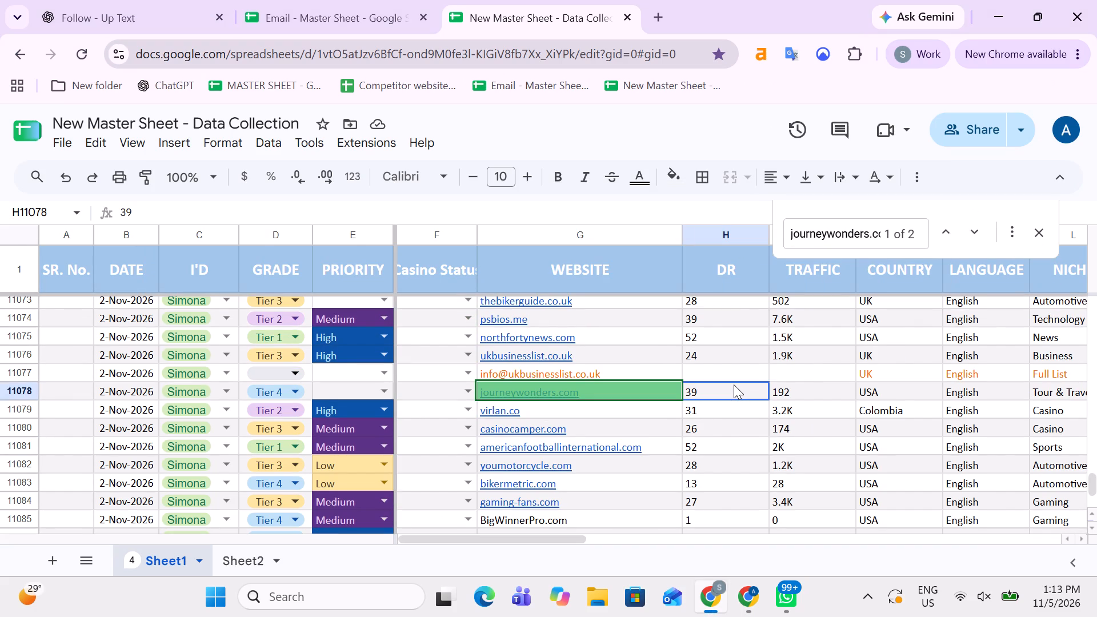
key("Right")
key("Right")
key("Right")
key("Right")
key("Right")
key("Right")
key("Right")
key("Right")
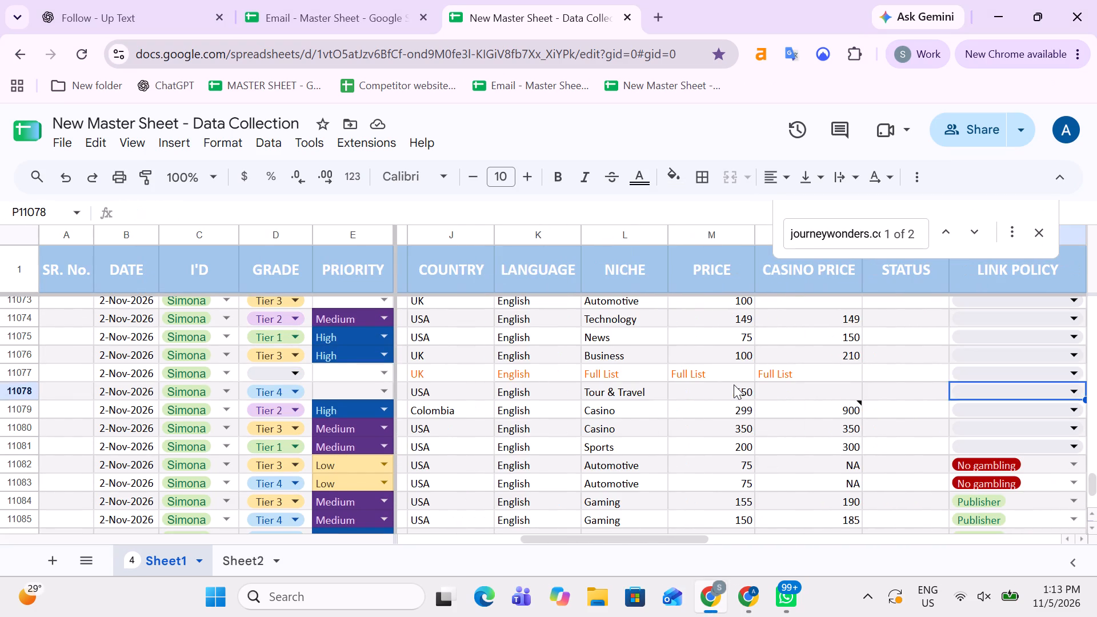
key("Left")
key("Left")
key("Left")
key("alt+Tab")
scroll(522, 469, "down", 4)
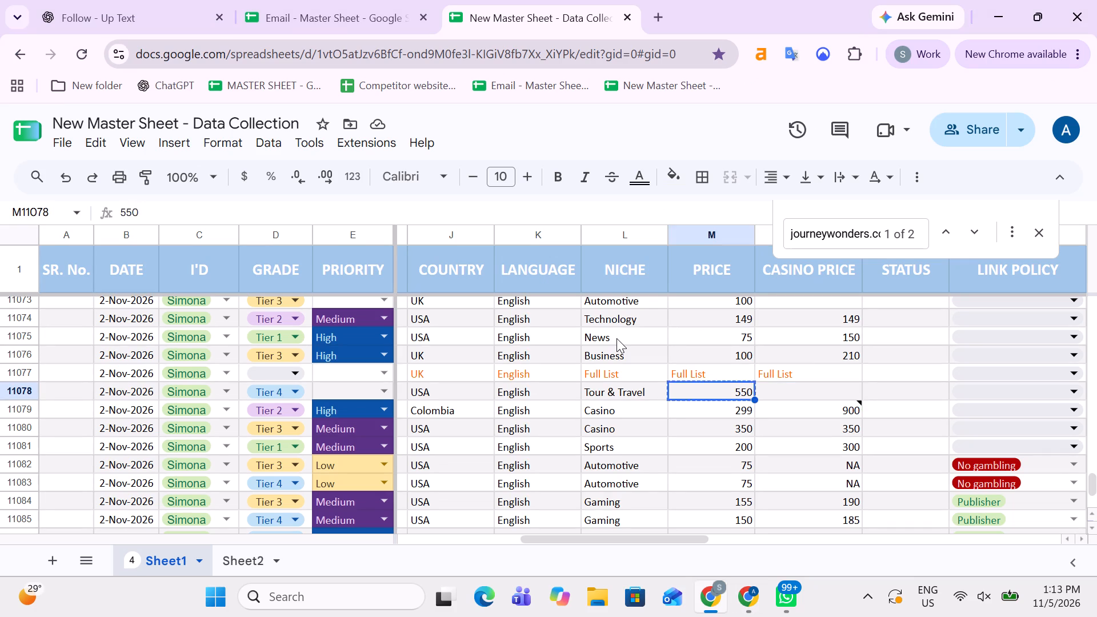
key("Right")
key("ctrl+v")
Check the website type in the journeywonders.com row and set the row's priority to High.
key("Right")
key("Right")
key("Right")
key("Right")
key("Left")
key("Left")
key("Left")
key("Left")
key("Left")
key("Left")
key("Left")
key("Left")
key("Left")
key("Left")
key("Left")
key("Left")
key("Left")
key("Left")
key("Left")
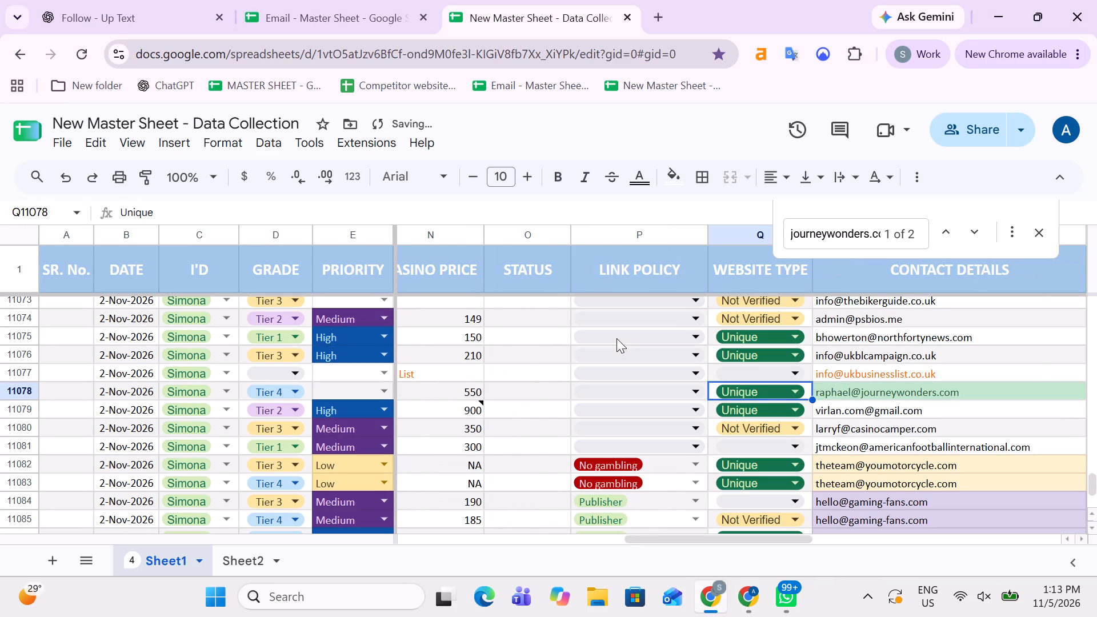
key("Right")
key("Right")
key("Left")
key("Right")
key("Left")
key("Right")
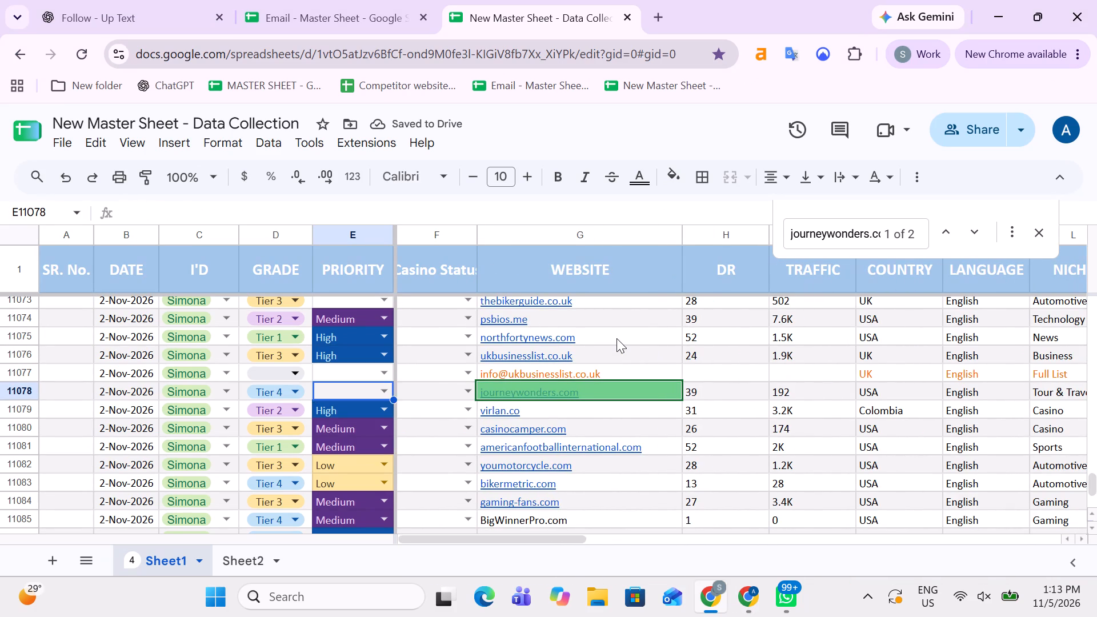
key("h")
key("Down")
key("Return")
key("Up")
key("Right")
key("Left")
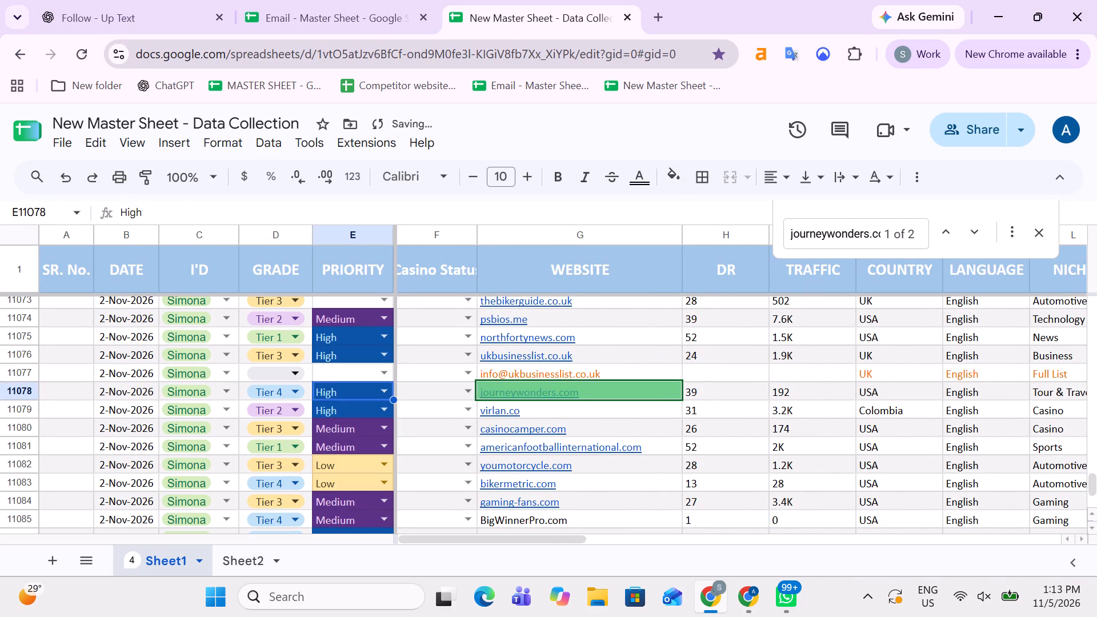
Set the Casino Status of the journeywonders.com row to Casino Allowed.
key("alt+Tab")
key("alt+Tab")
key("Right")
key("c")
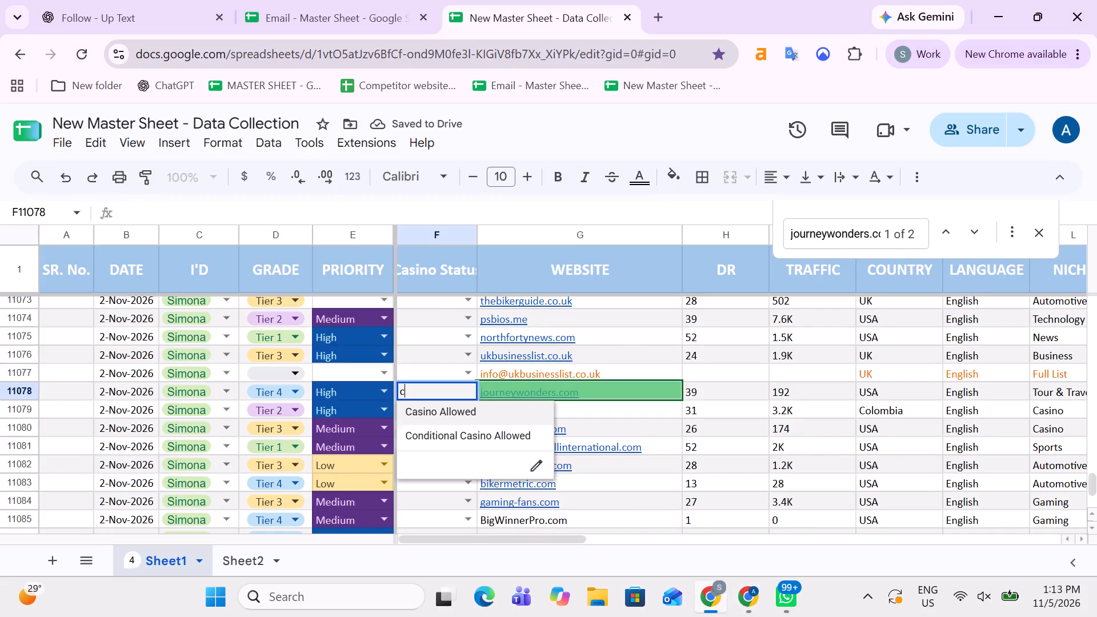
key("Down")
key("Up")
key("Return")
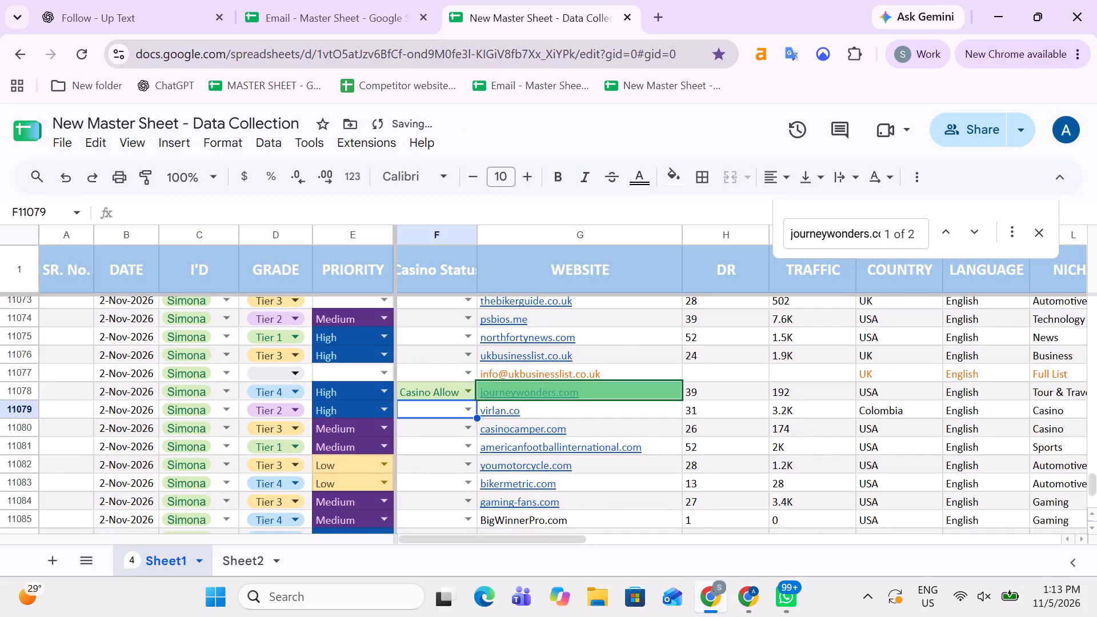
key("Up")
key("Right")
key("Left")
key("alt+Tab")
scroll(687, 318, "down", 5)
scroll(699, 332, "up", 3)
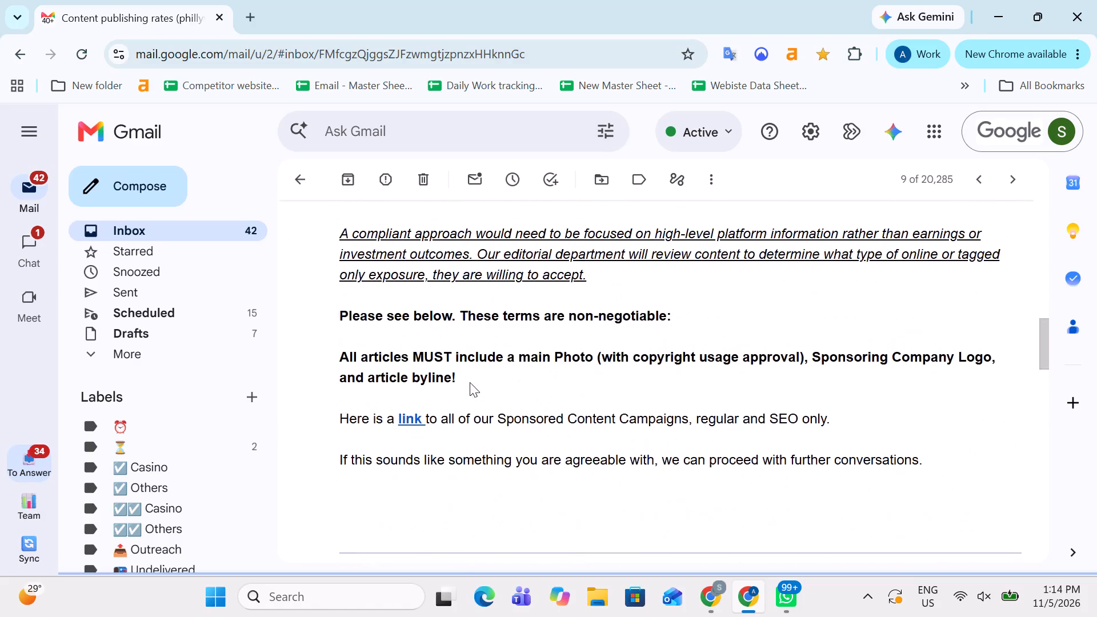
Read the phillyvoice.com publisher's email for its content publishing rates, SEO article price and placement conditions.
scroll(470, 384, "up", 13)
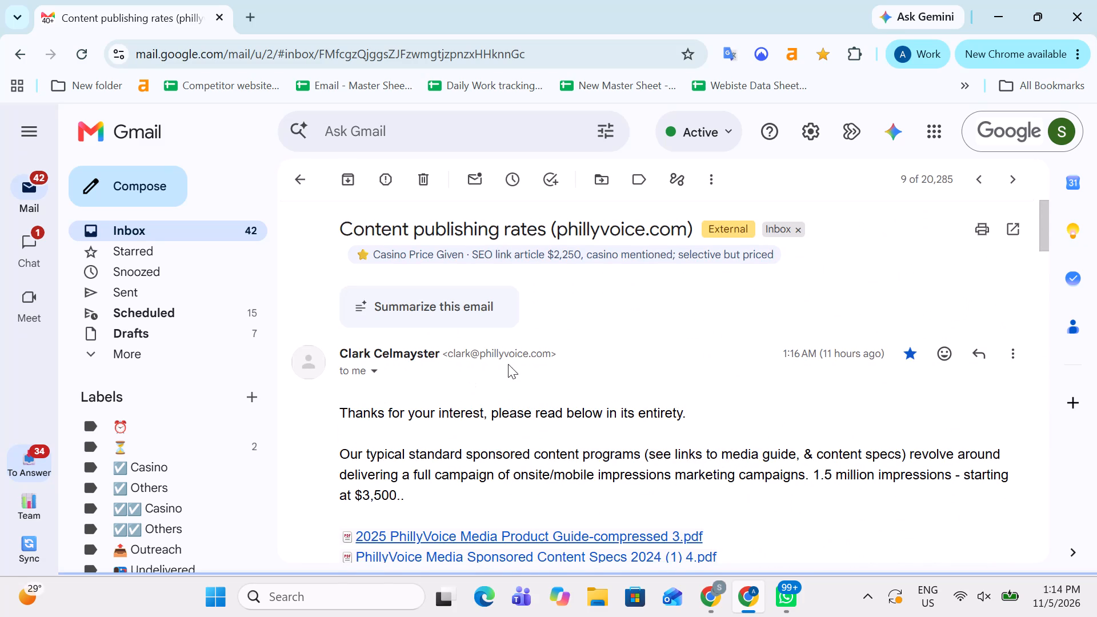
scroll(508, 364, "down", 2)
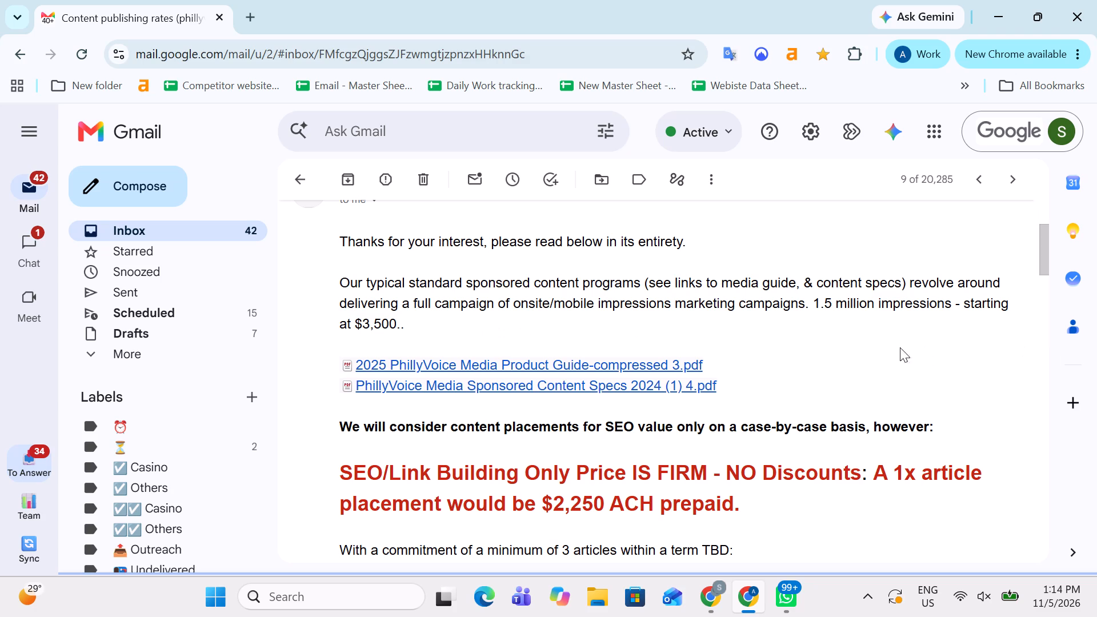
scroll(738, 360, "down", 1)
scroll(481, 368, "down", 1)
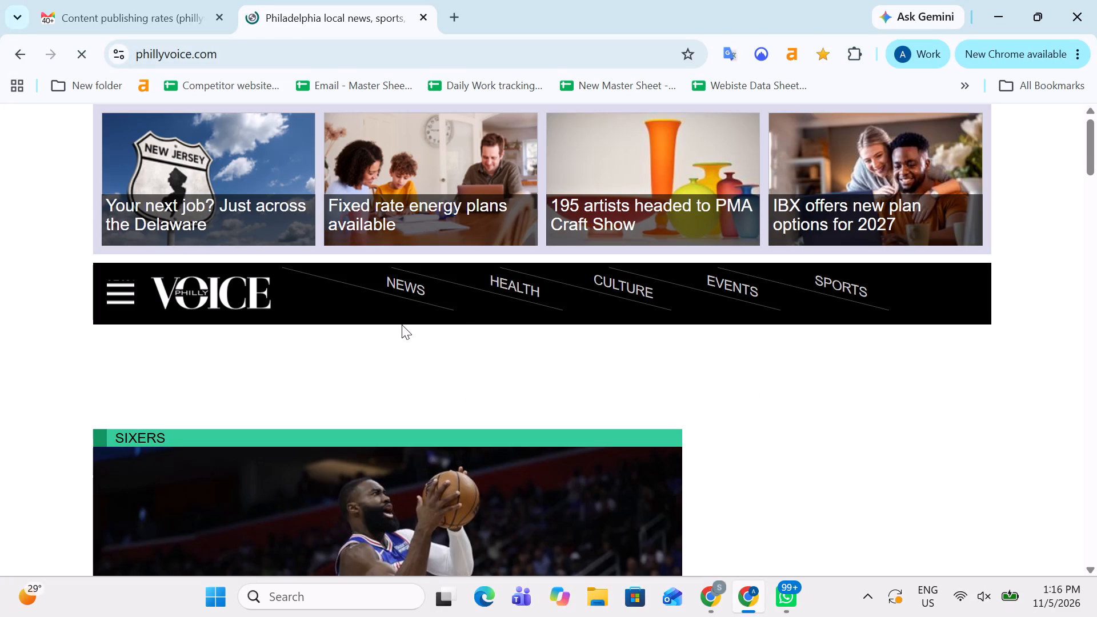
Copy phillyvoice.com from the site's address and switch to the New Master Sheet - Data Collection spreadsheet.
left_click(254, 49)
left_click_drag(254, 49, 243, 49)
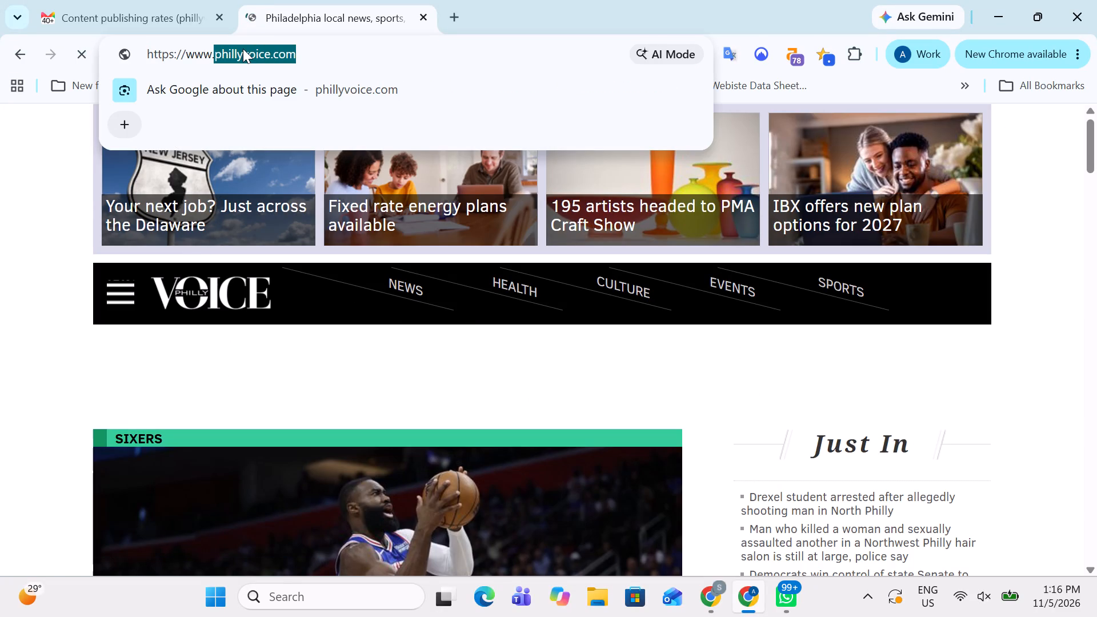
key("ctrl+c")
key("ctrl+c")
key("alt+Tab")
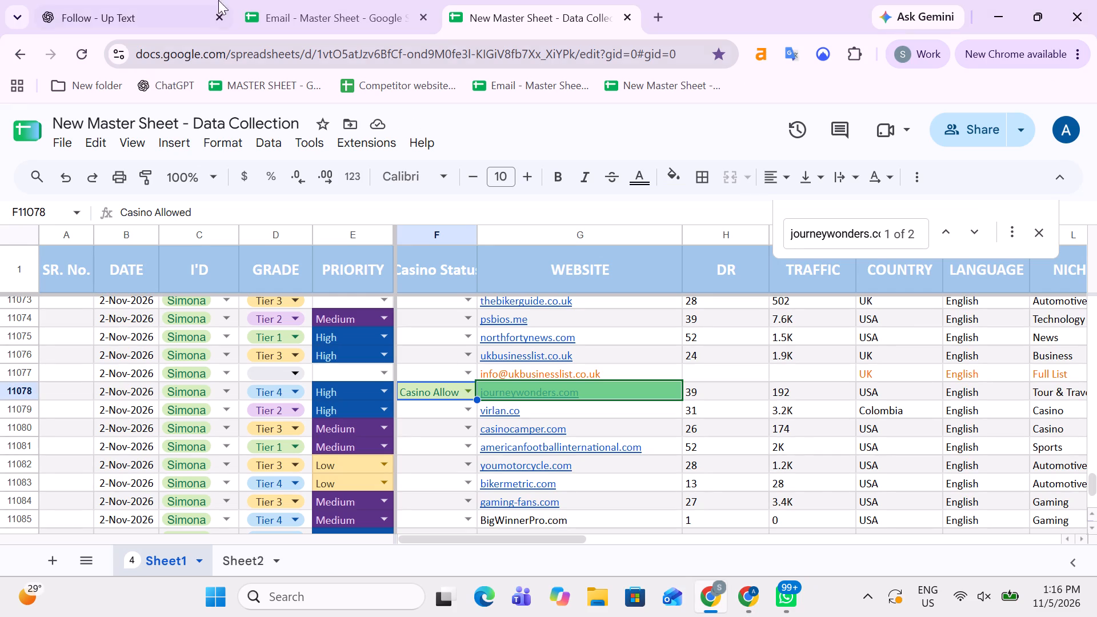
Search the New Master Sheet - Data Collection for phillyvoice.com, replacing the previous search term.
left_click(836, 224)
double_click(838, 229)
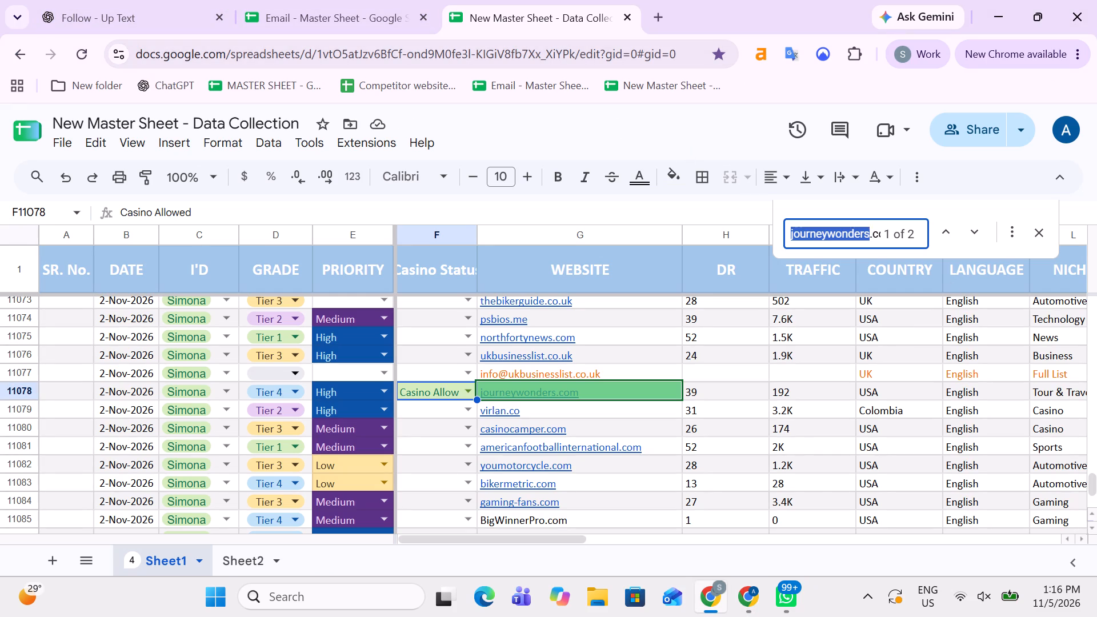
left_click(838, 229, "ctrl")
key("ctrl+v")
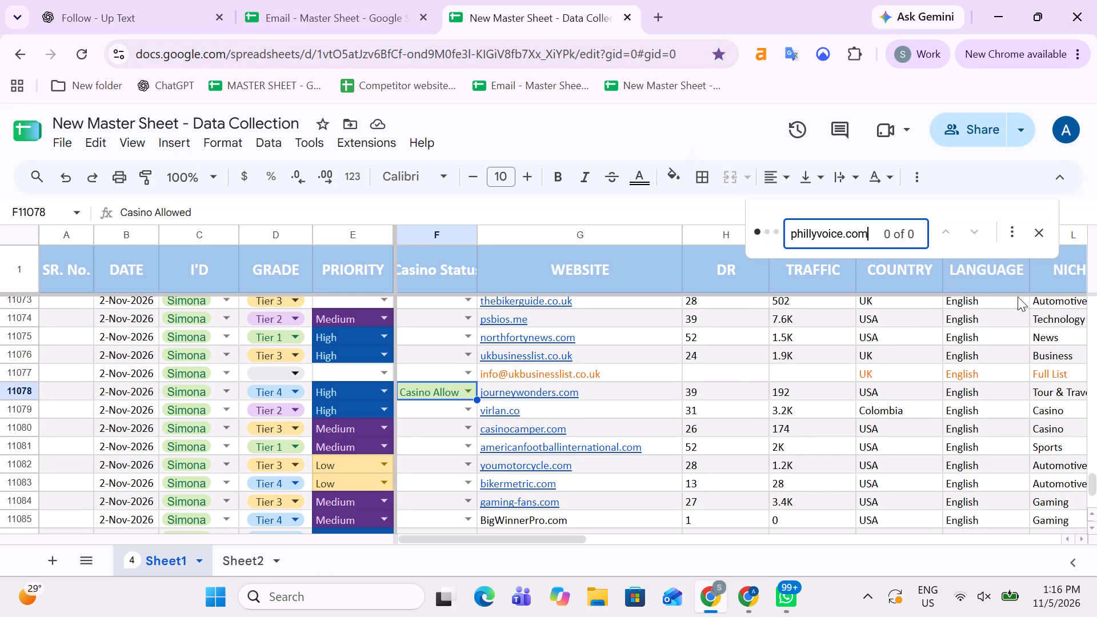
left_click(1040, 230)
Enter phillyvoice.com in the WEBSITE column of the first empty row, below inversorlatam.com.
key("Right")
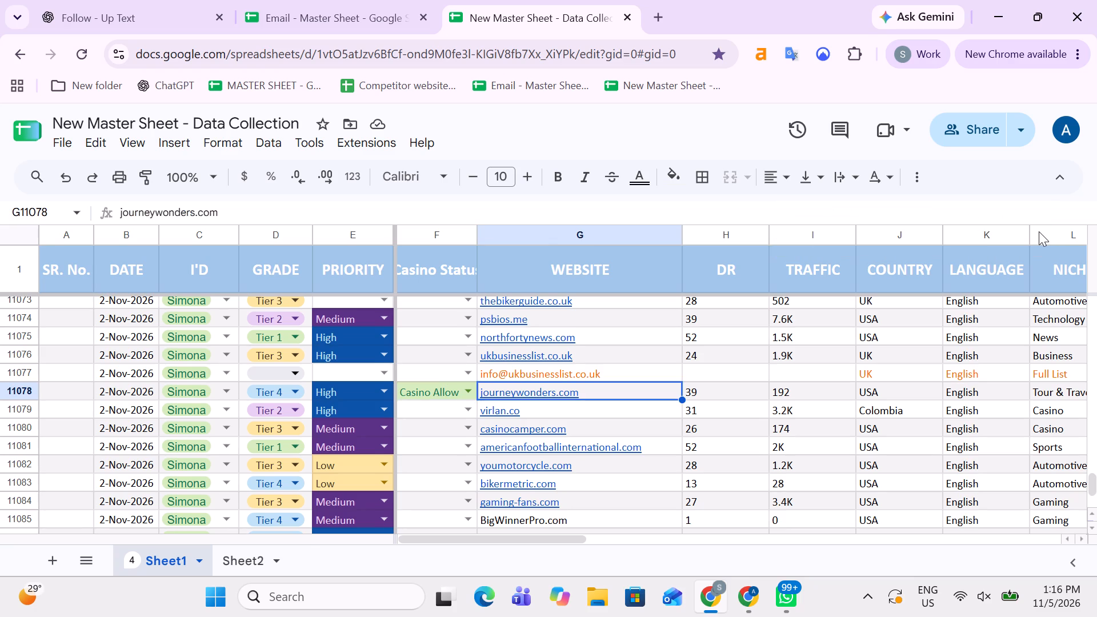
key("ctrl+Down")
key("Down")
key("Down")
key("Down")
key("Down")
key("Down")
key("Down")
key("Down")
key("Up")
key("Up")
key("Up")
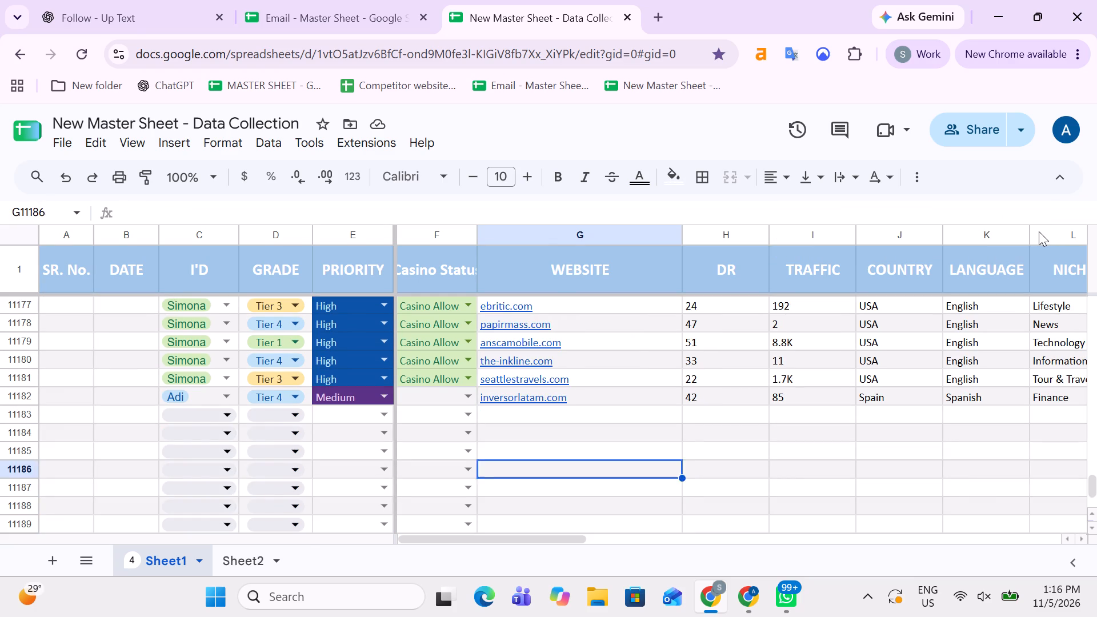
key("Up")
key("Up")
key("Up")
key("Return")
key("ctrl+v")
key("Tab")
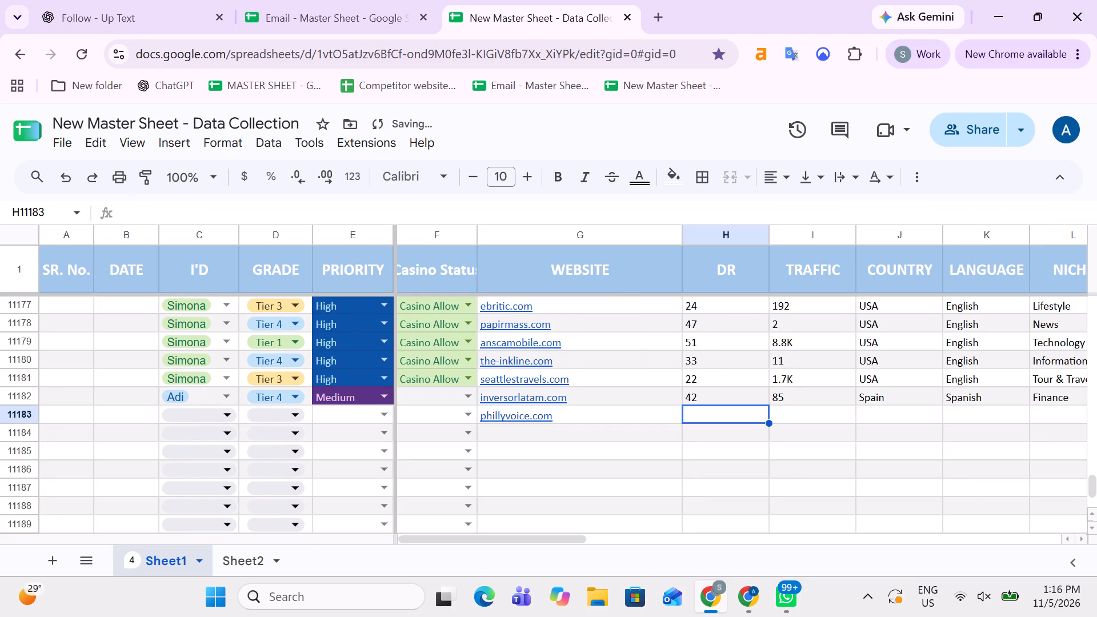
Look up phillyvoice.com's Ahrefs domain metrics on its website and enter 78 in the row's DR cell.
key("alt+Tab")
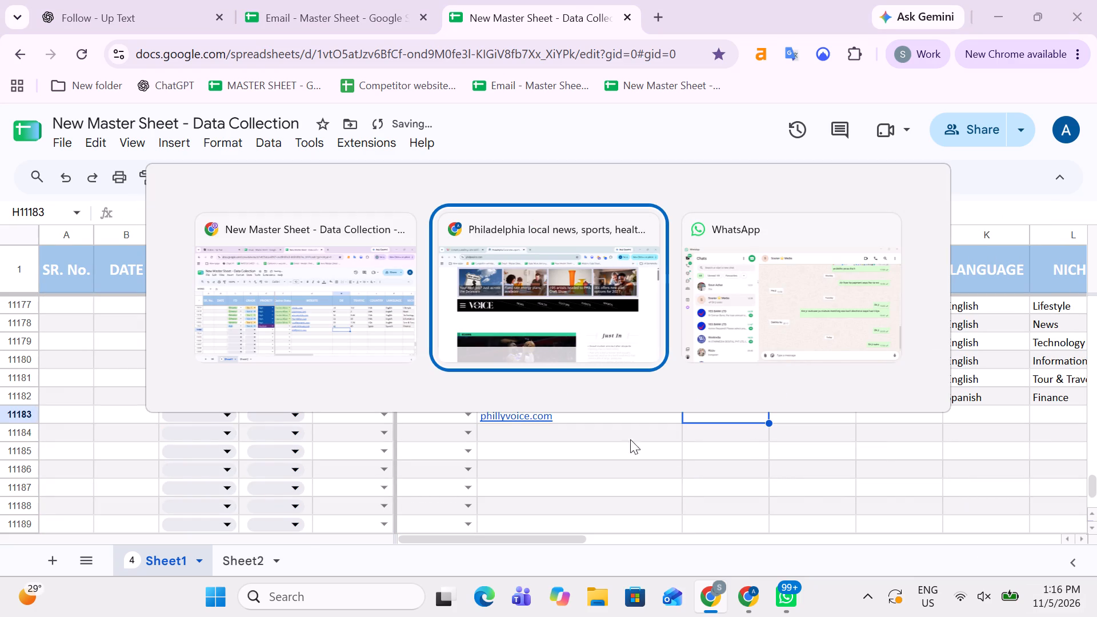
left_click(557, 339)
scroll(763, 351, "down", 8)
scroll(793, 416, "up", 18)
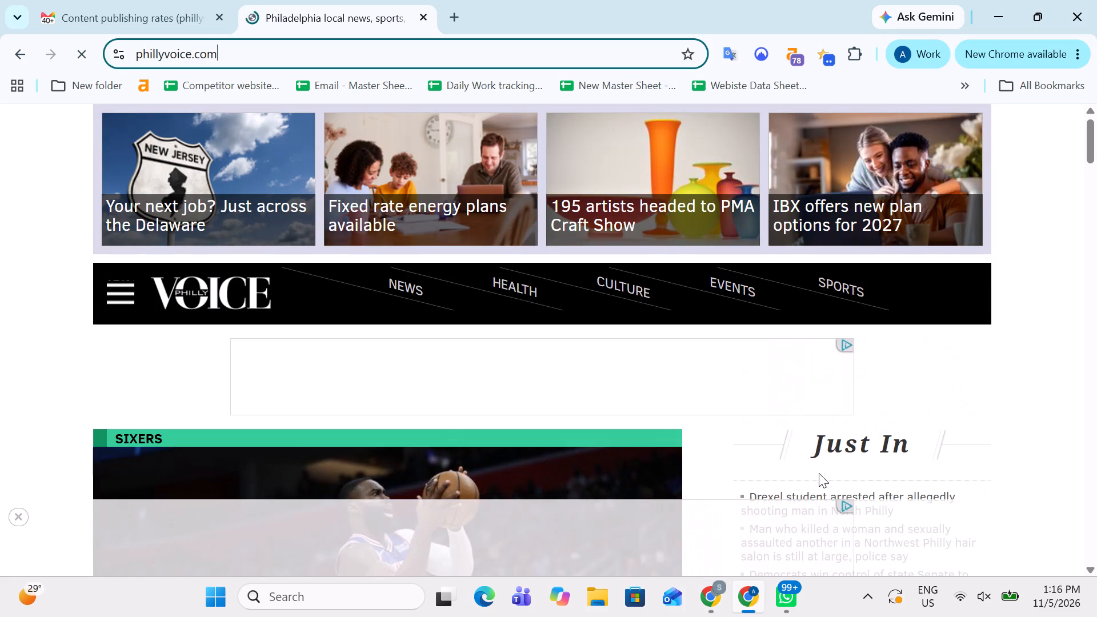
scroll(819, 473, "up", 3)
left_click(795, 61)
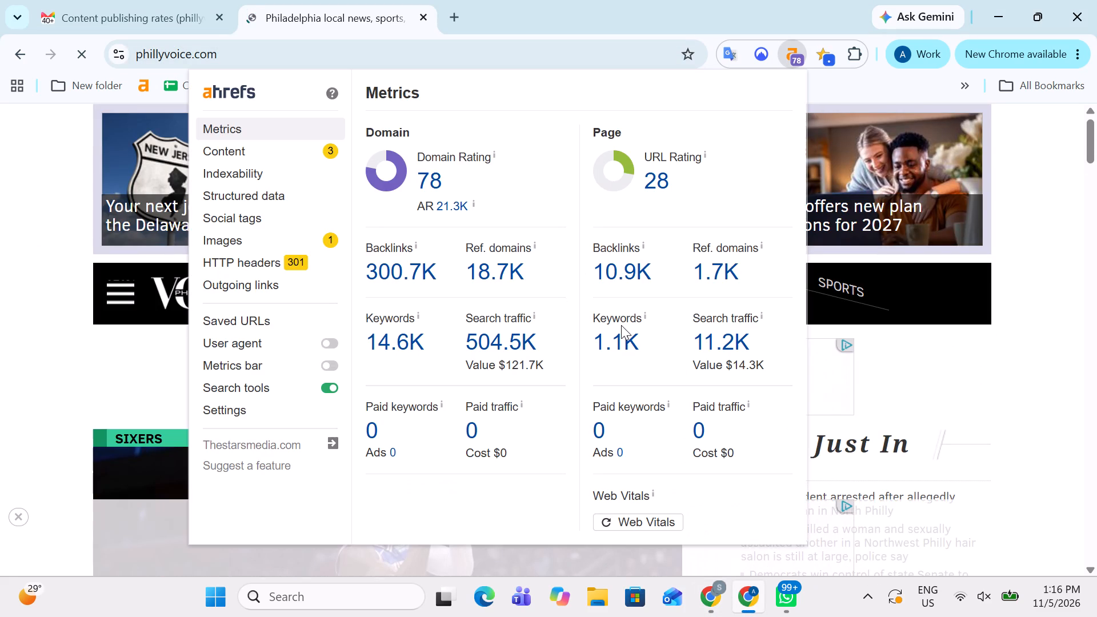
key("alt+Tab")
type("78")
key("Right")
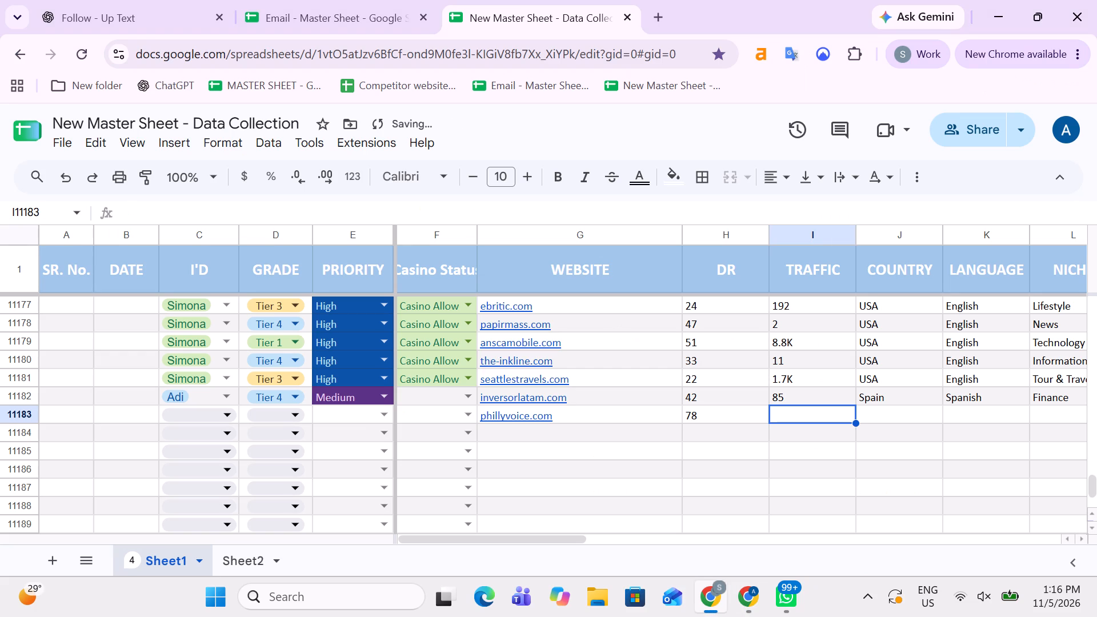
Enter the domain's Ahrefs search traffic, 504.5K, in the TRAFFIC cell of the phillyvoice.com row.
key("alt+Tab")
key("alt+Tab")
key("5")
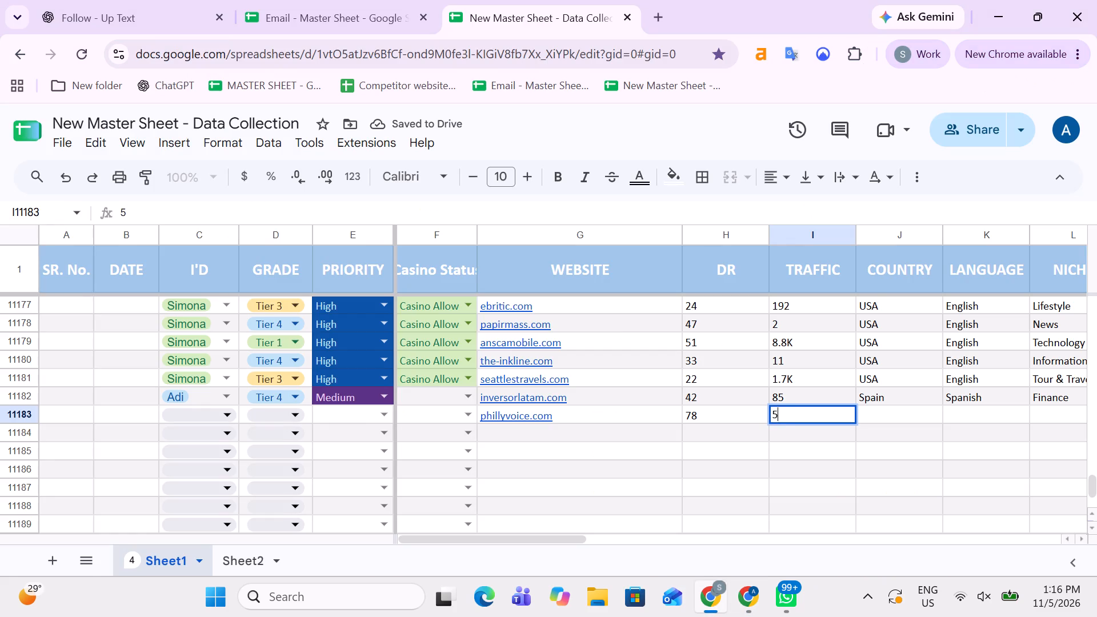
type("04")
key("period")
key("alt+Tab")
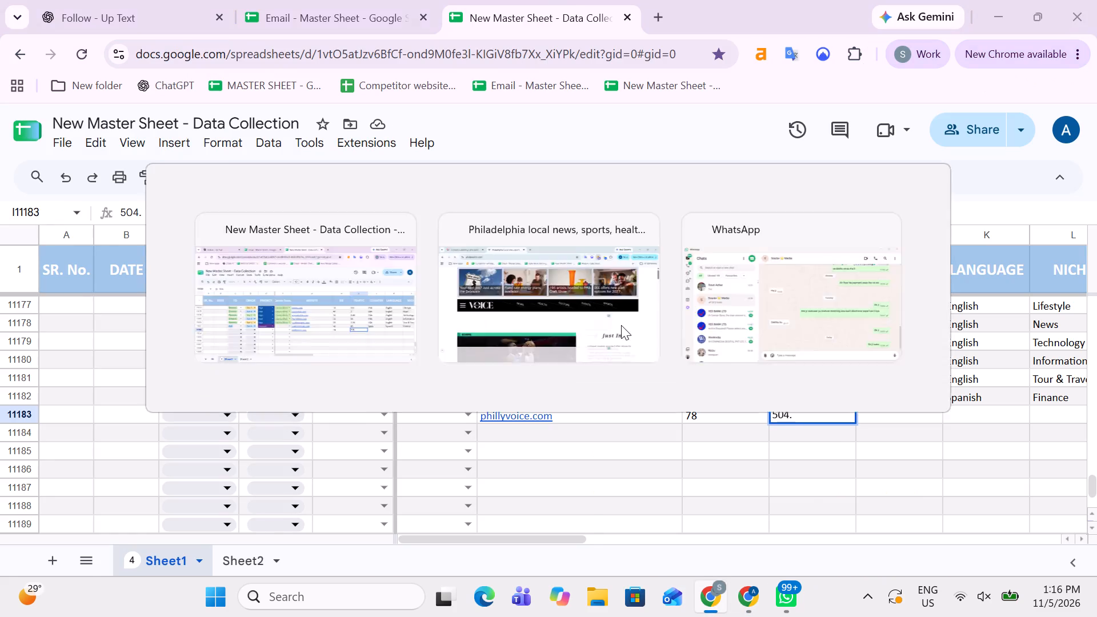
key("alt+Tab")
type("5K")
key("Right")
Set the phillyvoice.com row's country to USA and its language to English.
type("US")
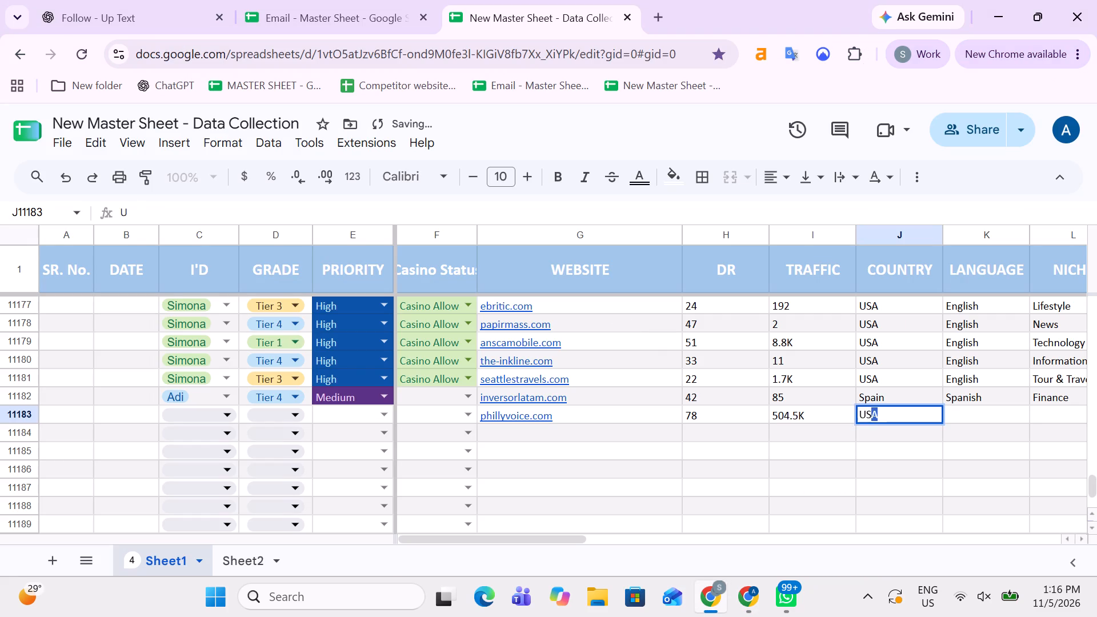
key("Right")
type("En")
key("Right")
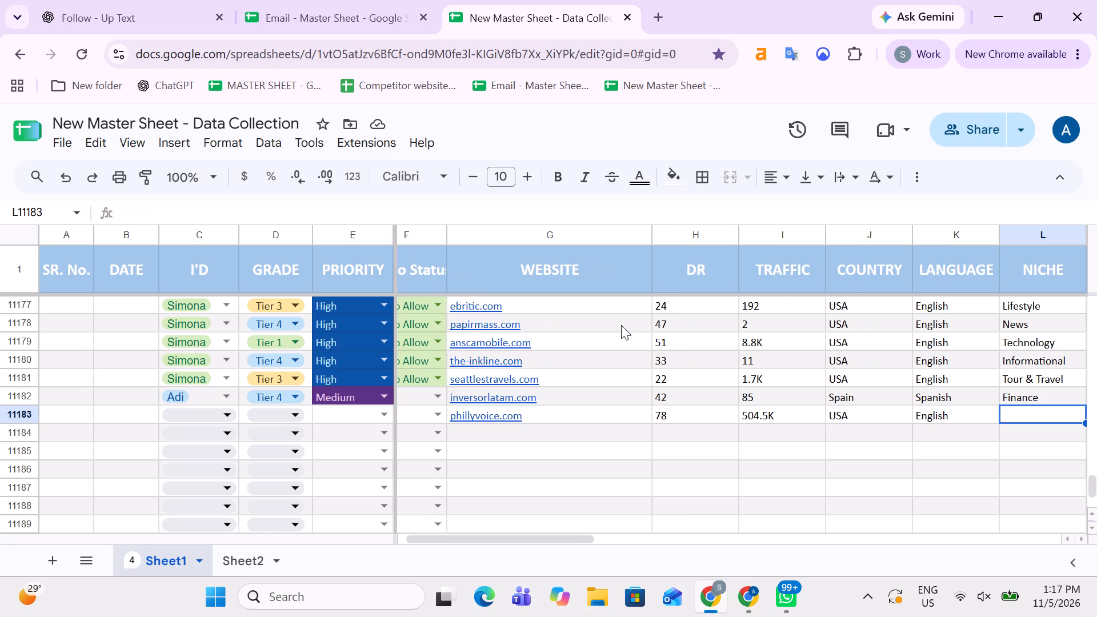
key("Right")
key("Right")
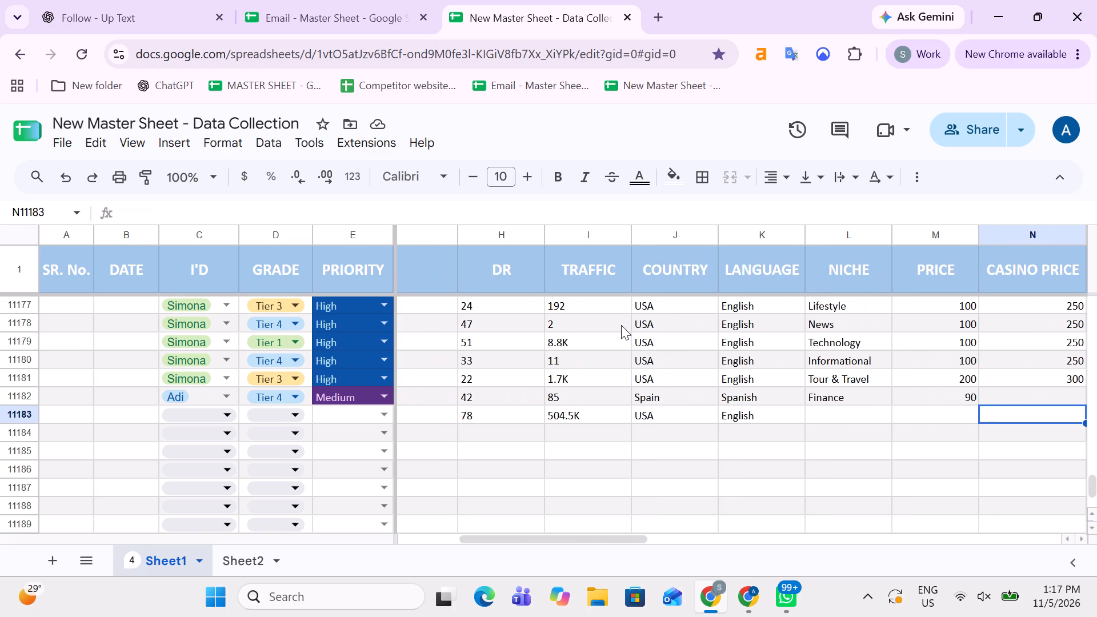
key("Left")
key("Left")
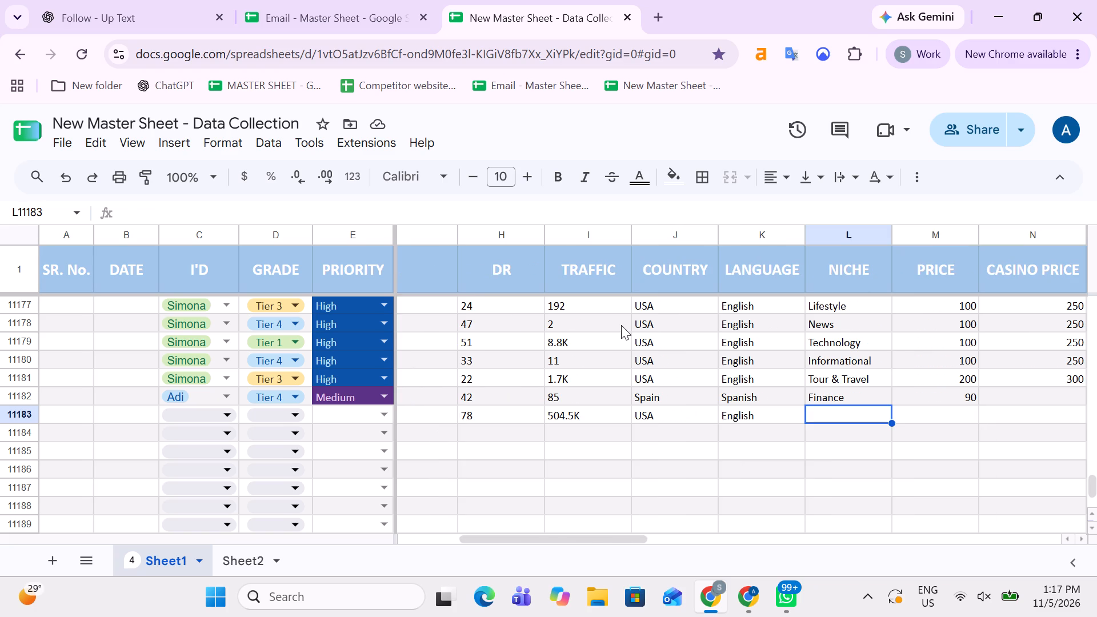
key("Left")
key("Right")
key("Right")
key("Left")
Examine the phillyvoice.com homepage and its content sections to determine the site's niche.
key("alt+Tab")
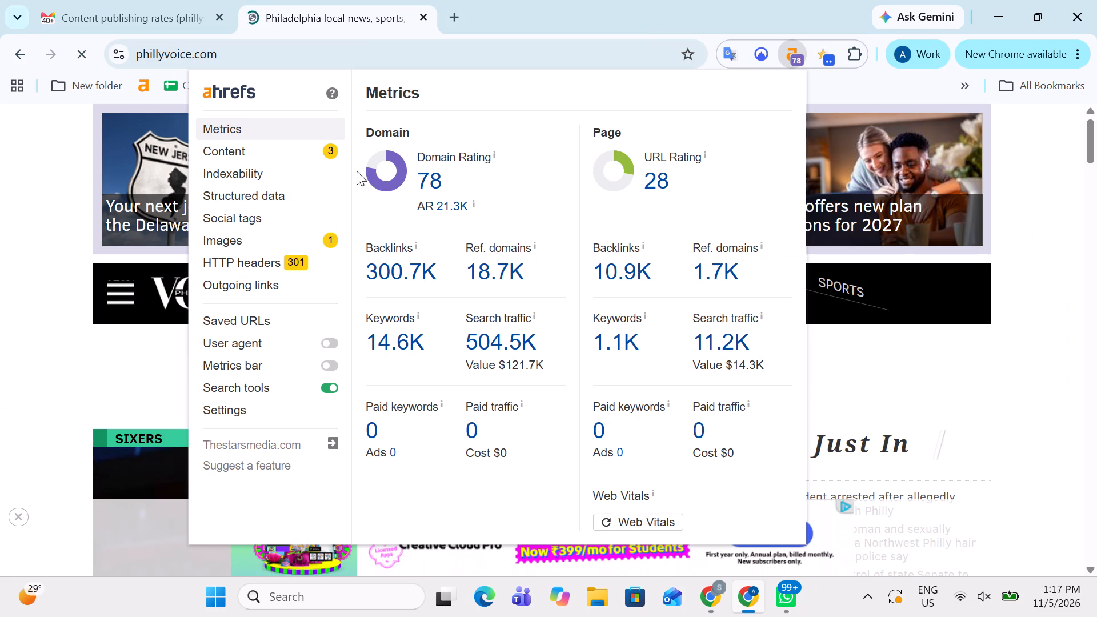
left_click(0, 278)
scroll(410, 266, "down", 6)
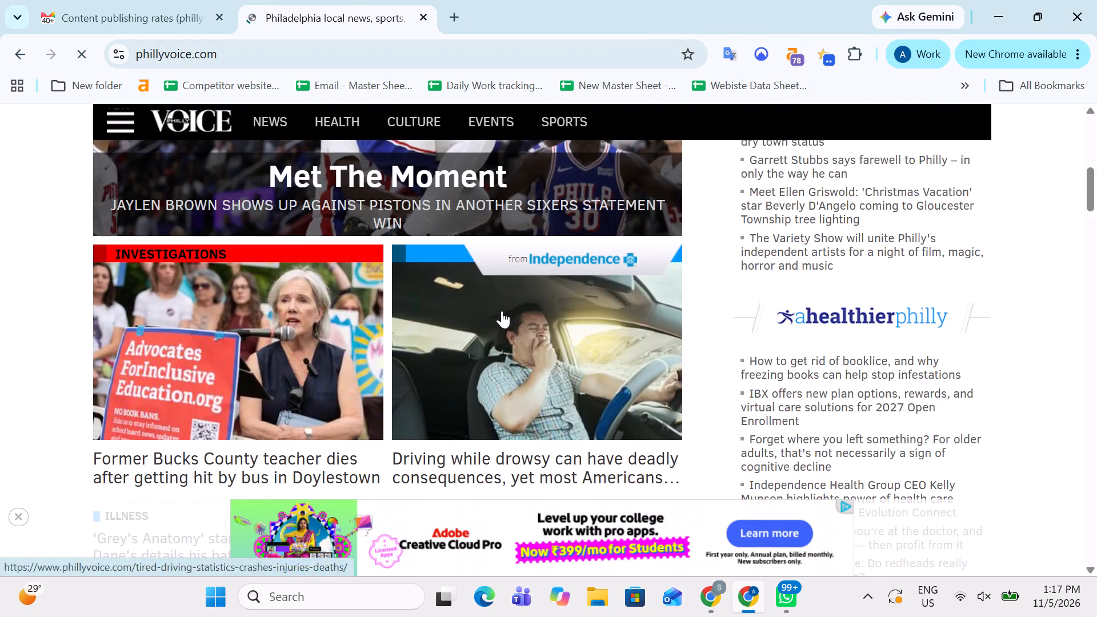
scroll(501, 309, "up", 13)
scroll(807, 262, "up", 3)
scroll(949, 375, "up", 1)
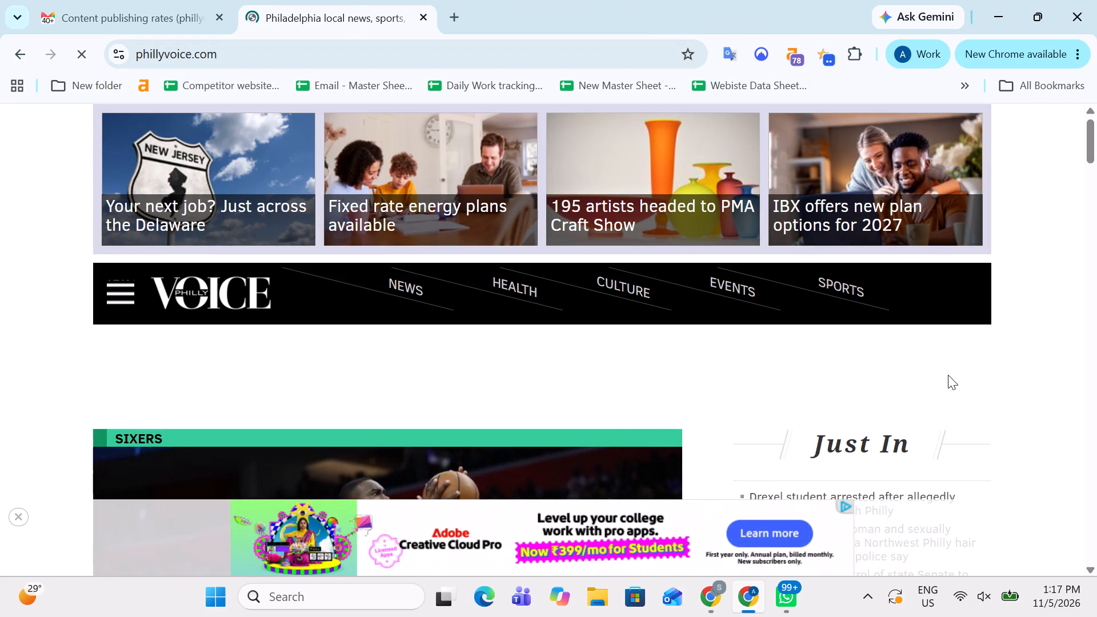
scroll(830, 292, "up", 1)
scroll(817, 301, "down", 8)
scroll(827, 379, "down", 3)
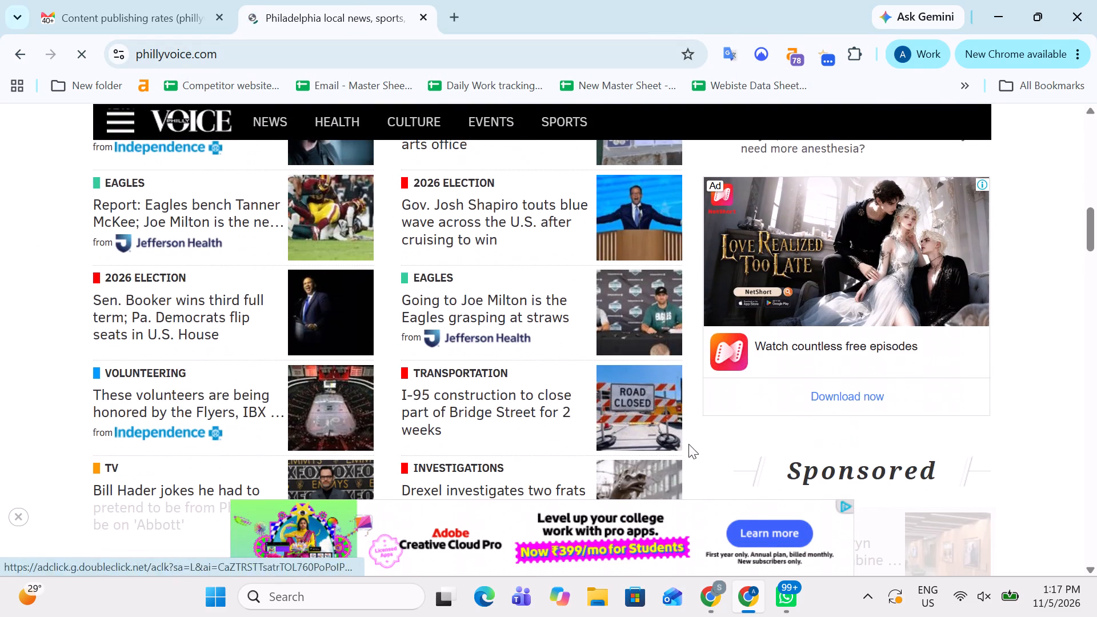
scroll(288, 455, "down", 6)
scroll(513, 350, "down", 6)
scroll(618, 360, "down", 6)
scroll(697, 372, "down", 4)
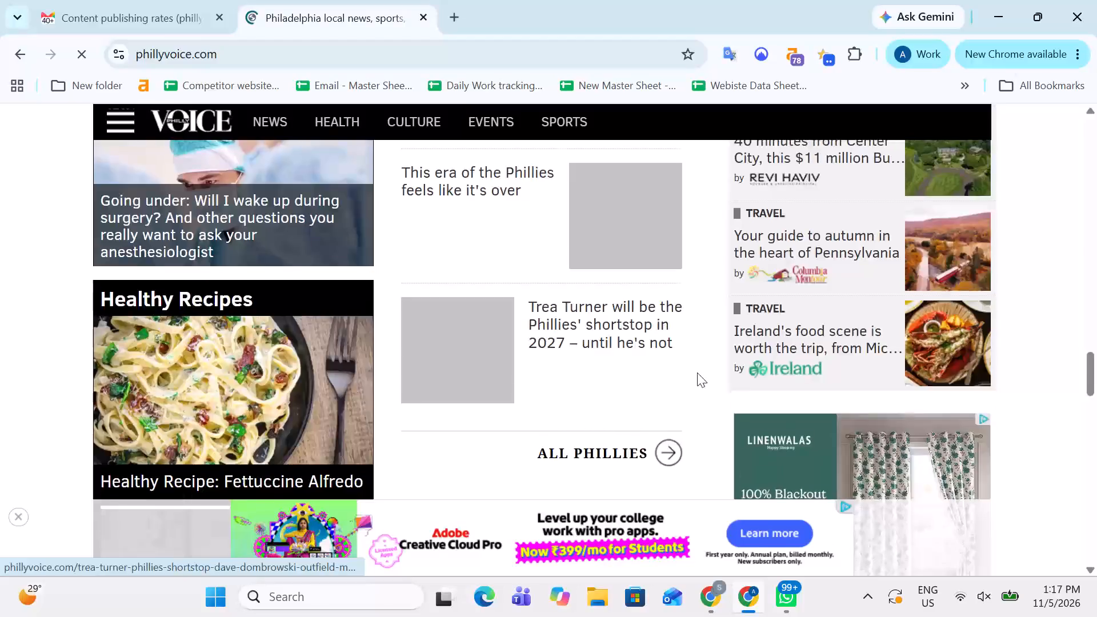
scroll(697, 372, "down", 3)
scroll(697, 372, "down", 20)
scroll(697, 372, "down", 4)
scroll(697, 367, "up", 10)
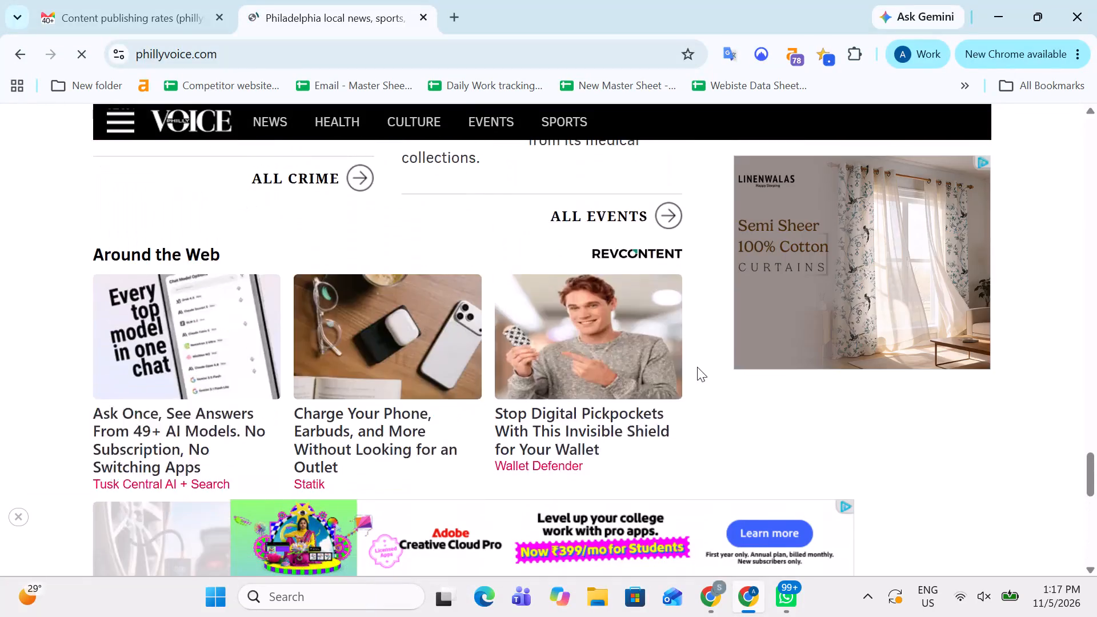
scroll(697, 367, "up", 6)
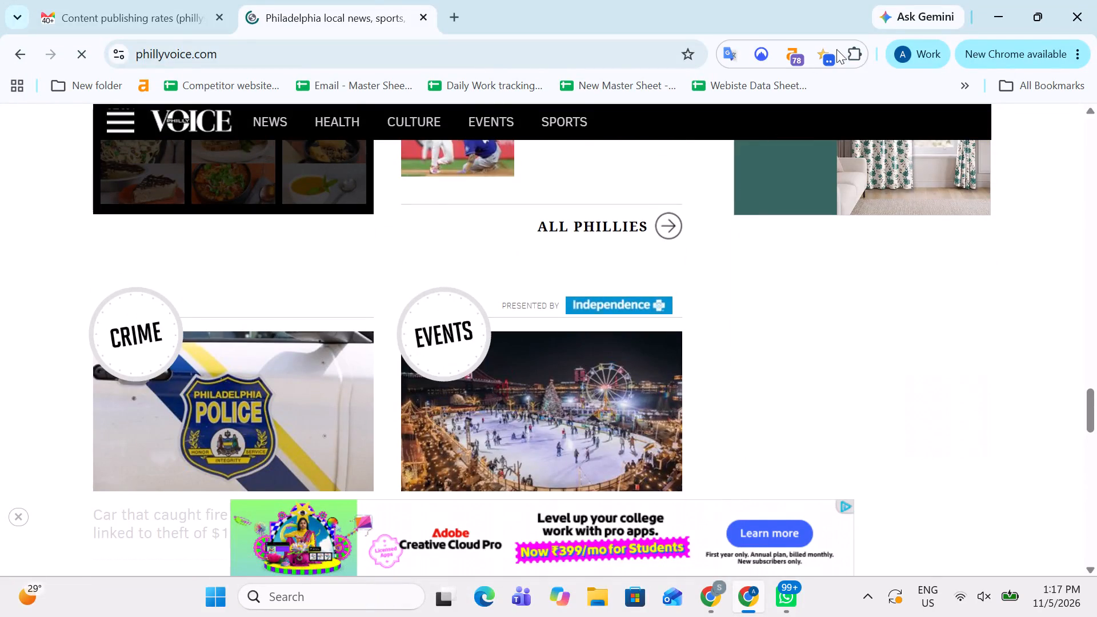
left_click(830, 54)
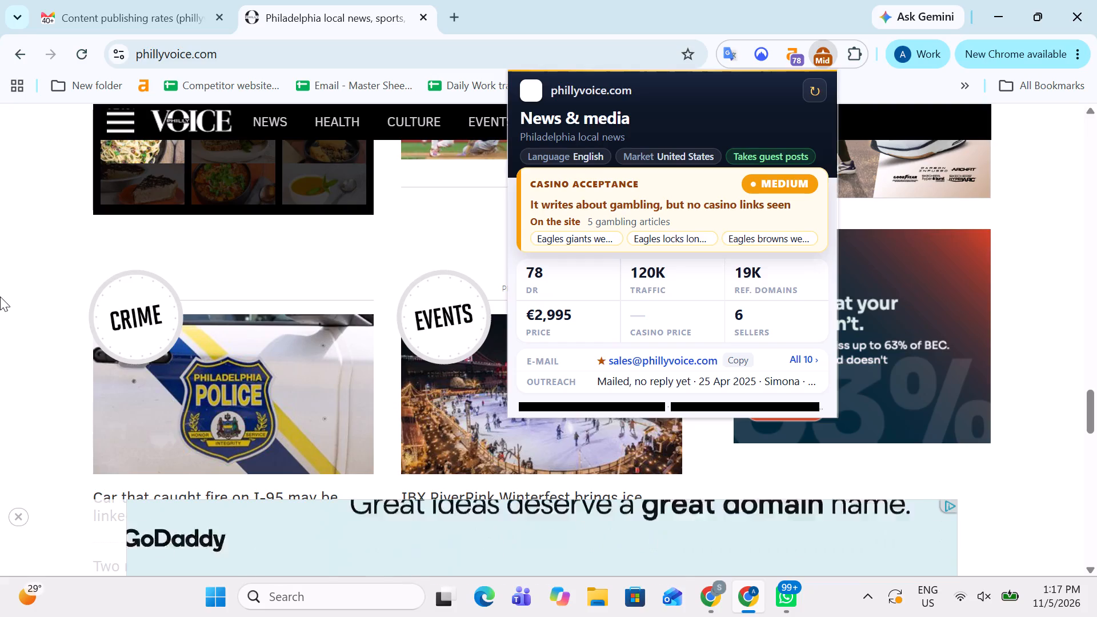
left_click(0, 258)
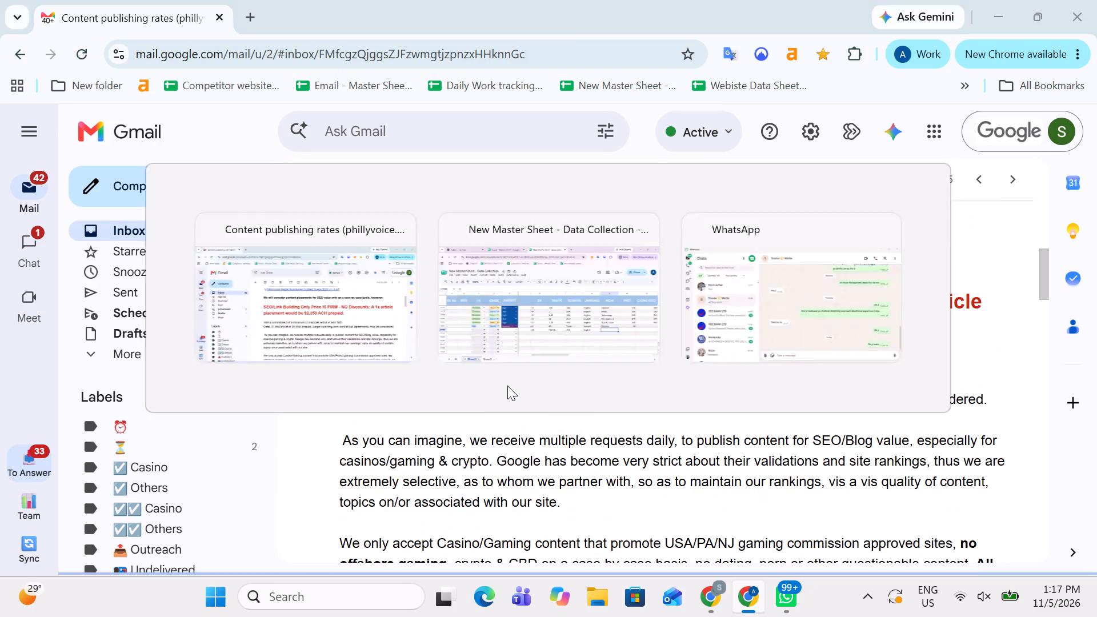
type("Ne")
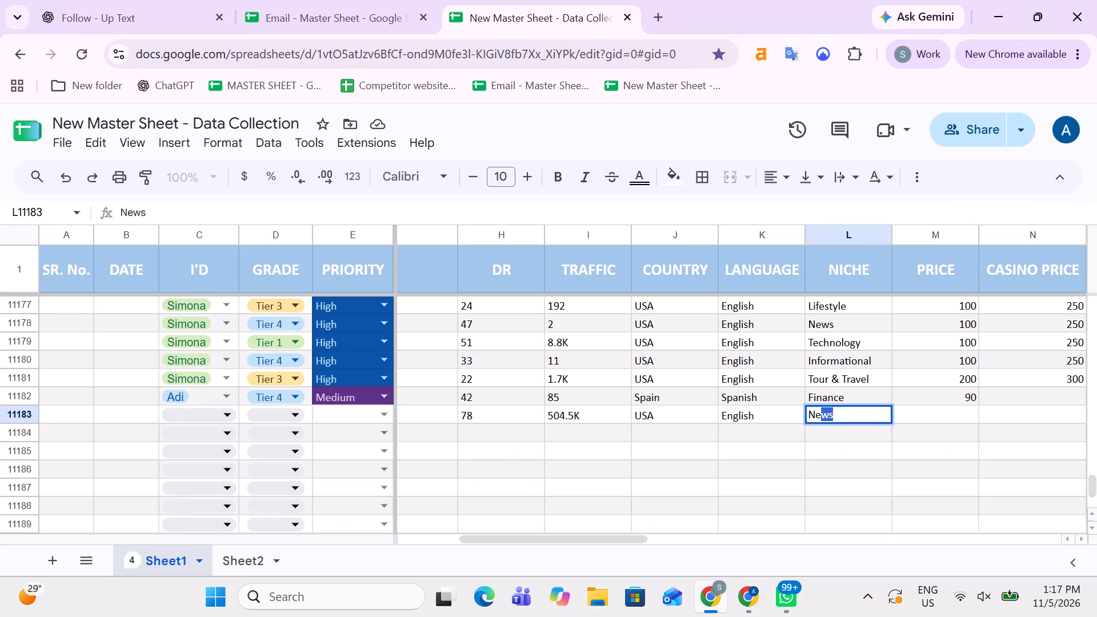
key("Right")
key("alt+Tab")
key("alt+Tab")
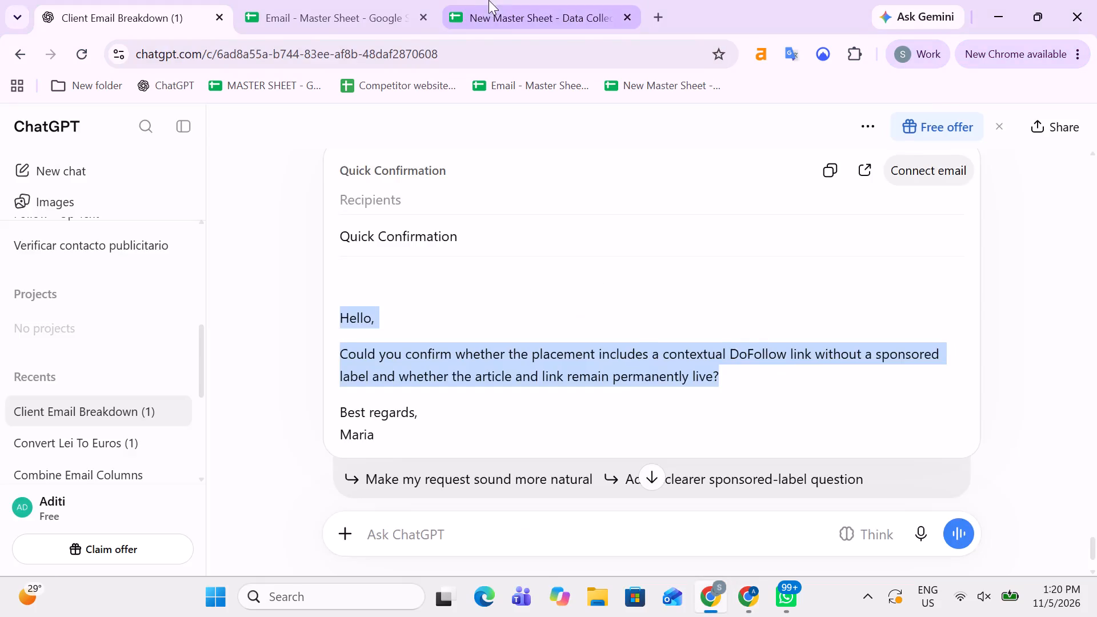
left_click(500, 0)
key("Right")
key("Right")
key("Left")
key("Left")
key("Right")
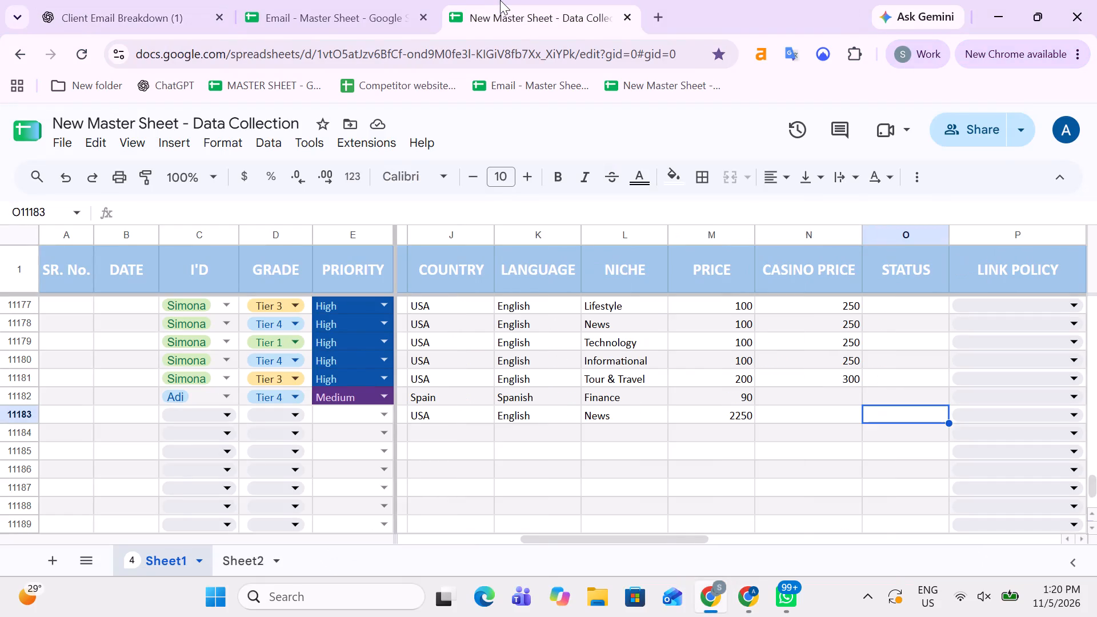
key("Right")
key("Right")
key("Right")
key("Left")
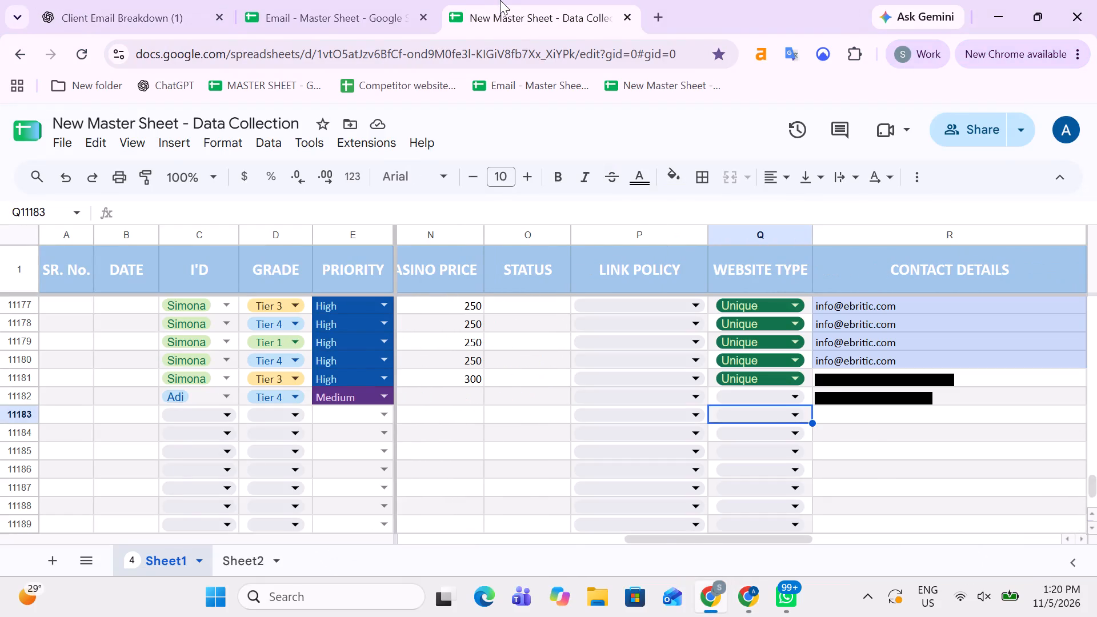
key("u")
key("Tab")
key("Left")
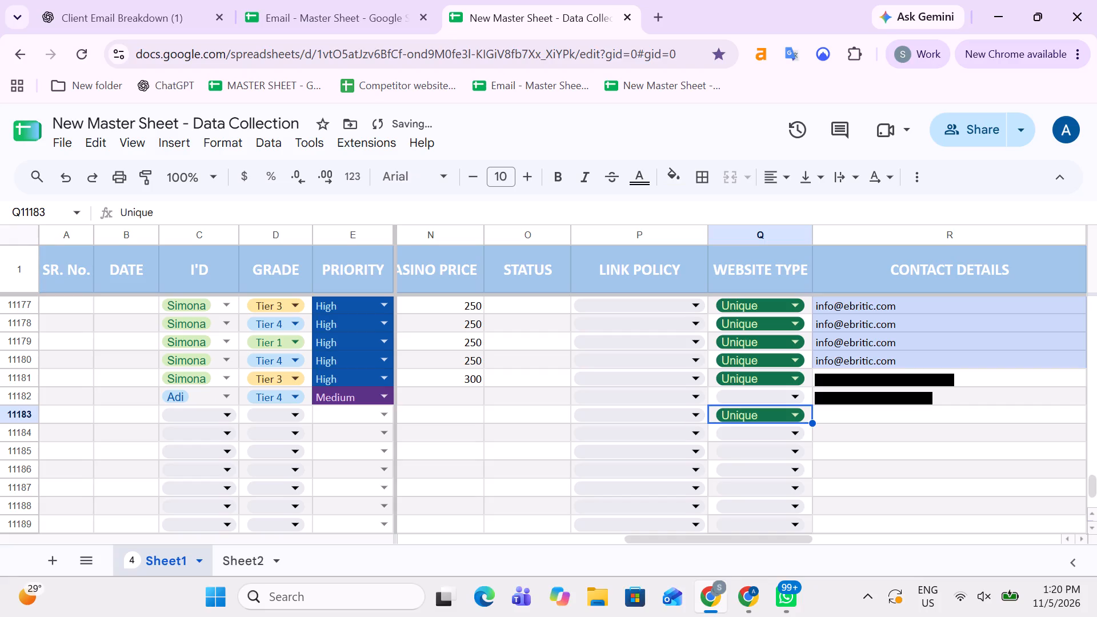
Set the phillyvoice.com row's website type to Not Verified.
key("BackSpace")
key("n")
key("Up")
key("Return")
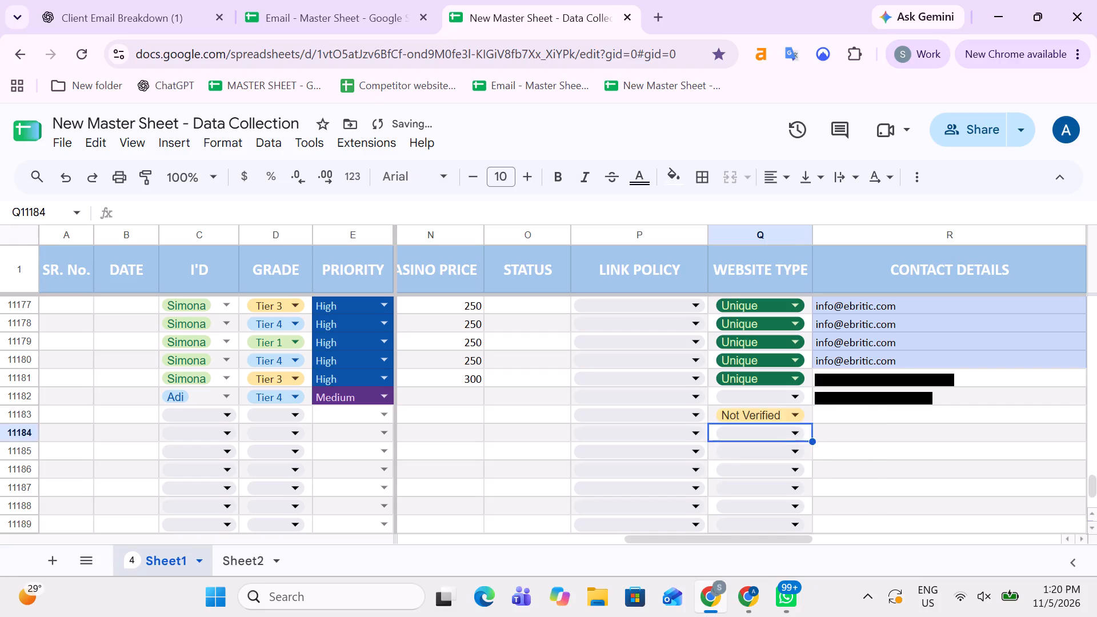
key("Up")
key("Right")
key("alt+Tab")
scroll(426, 158, "down", 1)
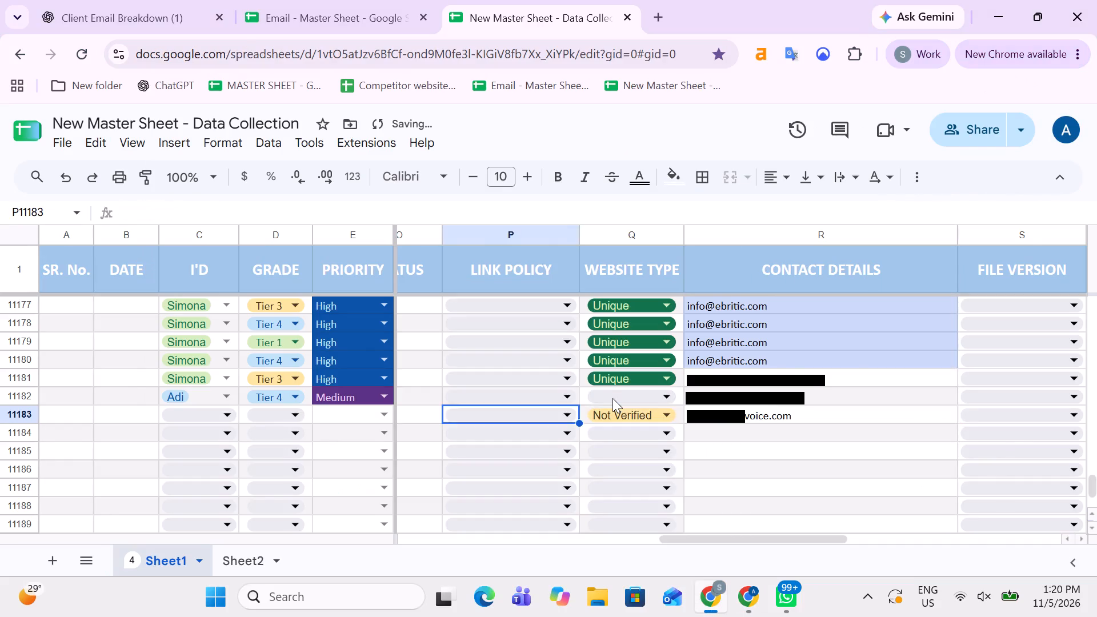
key("Right")
key("Right")
key("Left")
key("Left")
key("Left")
key("Left")
key("Left")
key("Left")
key("Left")
key("Left")
key("Left")
key("Left")
key("Left")
key("Left")
key("Left")
key("Left")
key("Left")
key("Left")
key("Left")
key("Left")
key("Left")
key("Left")
key("Left")
key("Left")
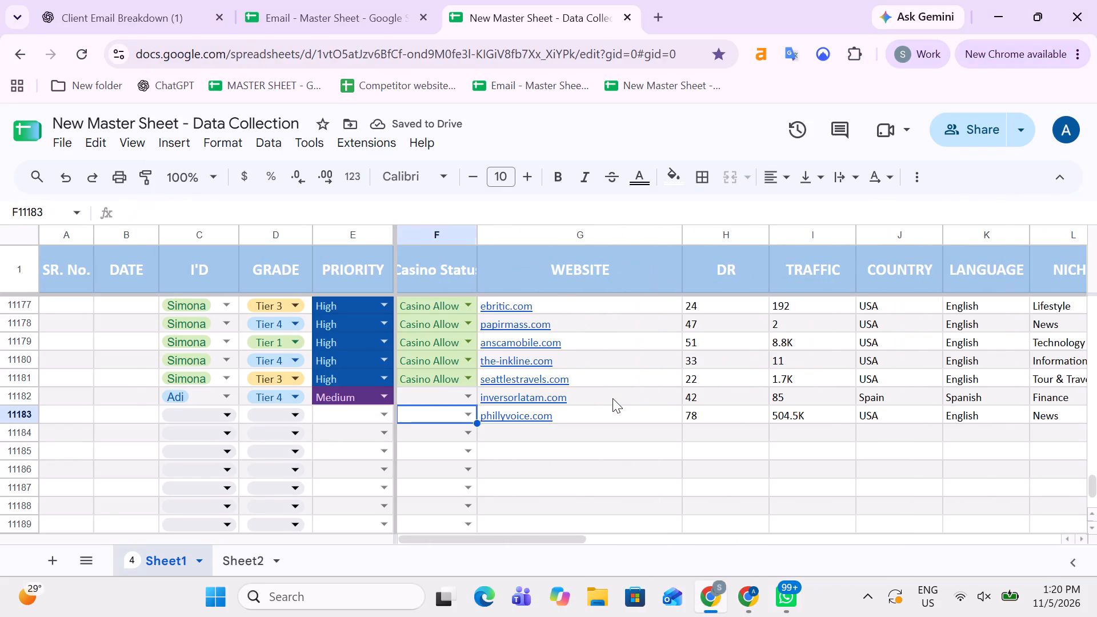
key("Right")
key("Right")
key("Right")
key("Right")
key("Right")
key("Left")
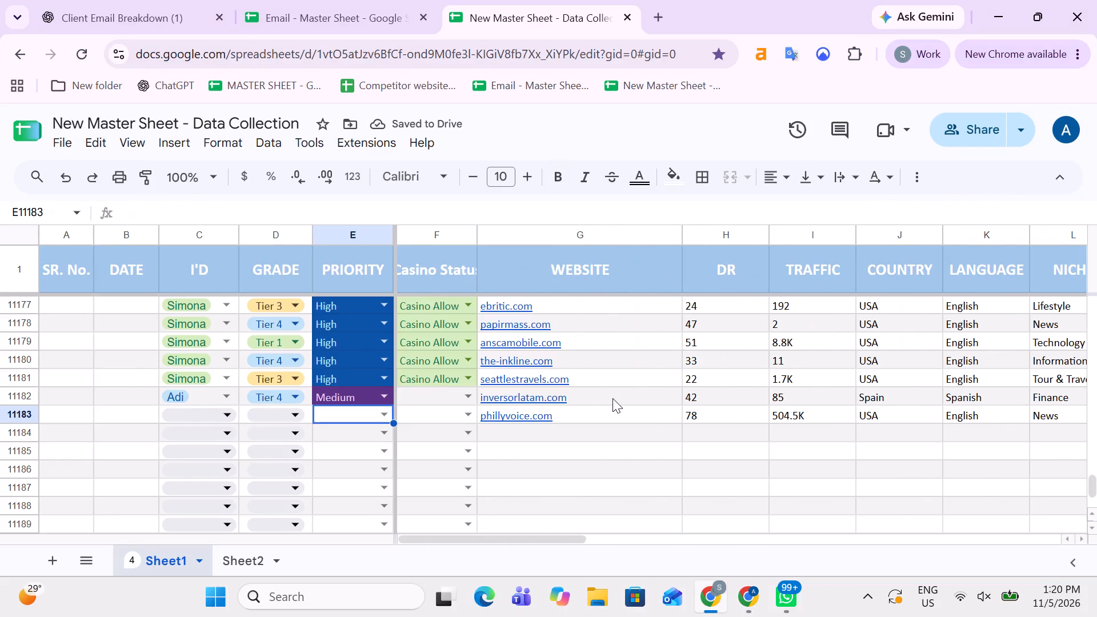
key("Left")
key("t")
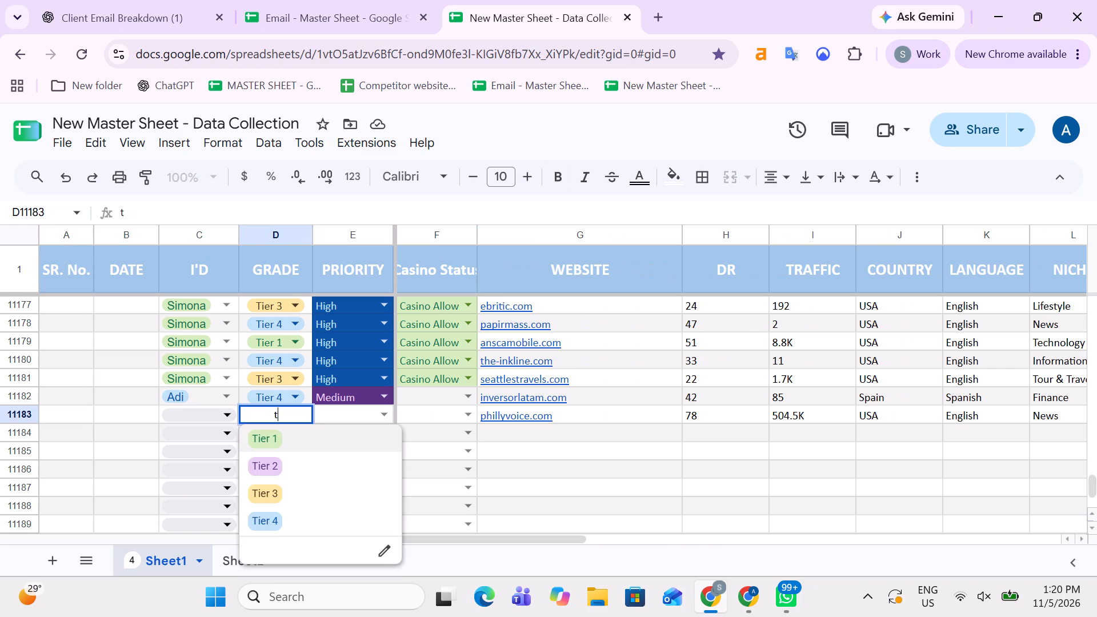
key("Return")
key("Up")
key("Right")
key("Right")
key("Right")
key("Left")
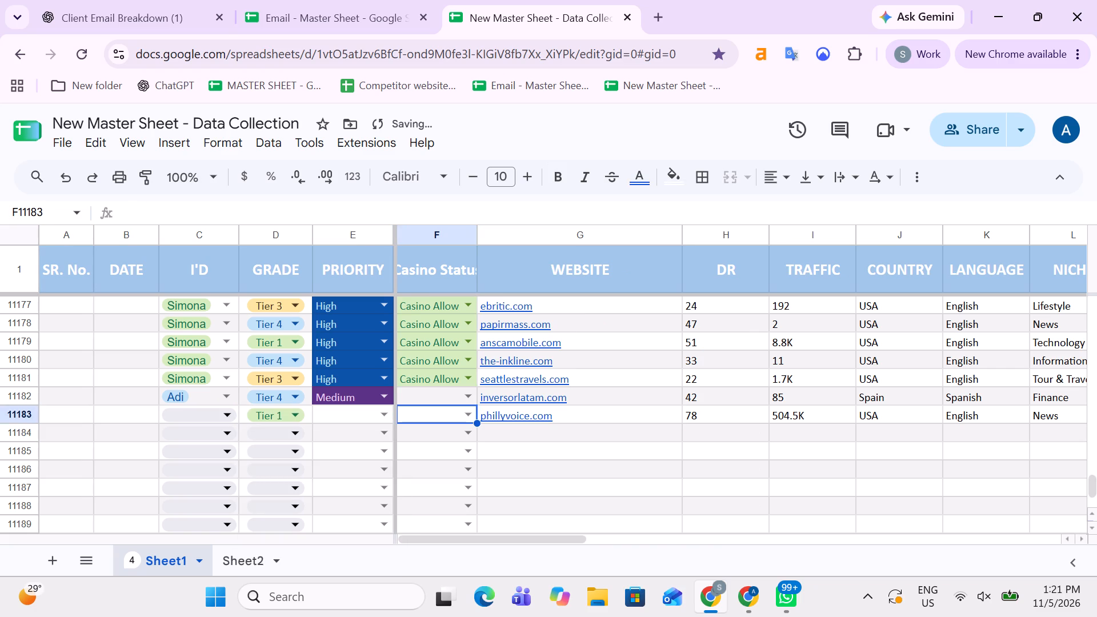
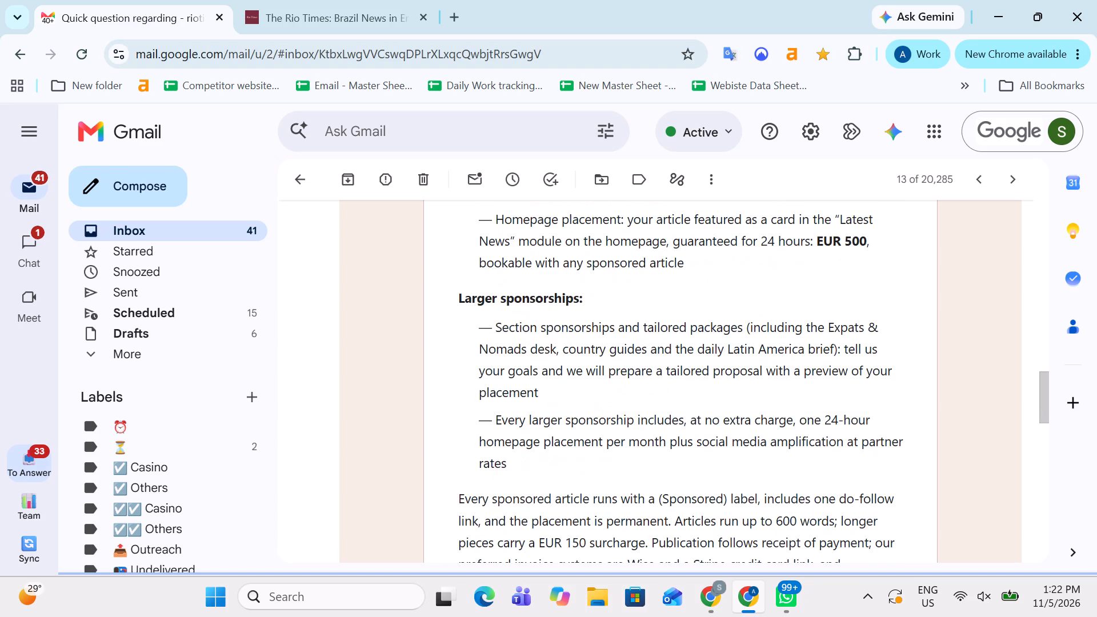
Read through The Rio Times' email on sponsored article rates and terms, along with the drafted reply about the dofollow link and sponsored label.
scroll(656, 390, "down", 5)
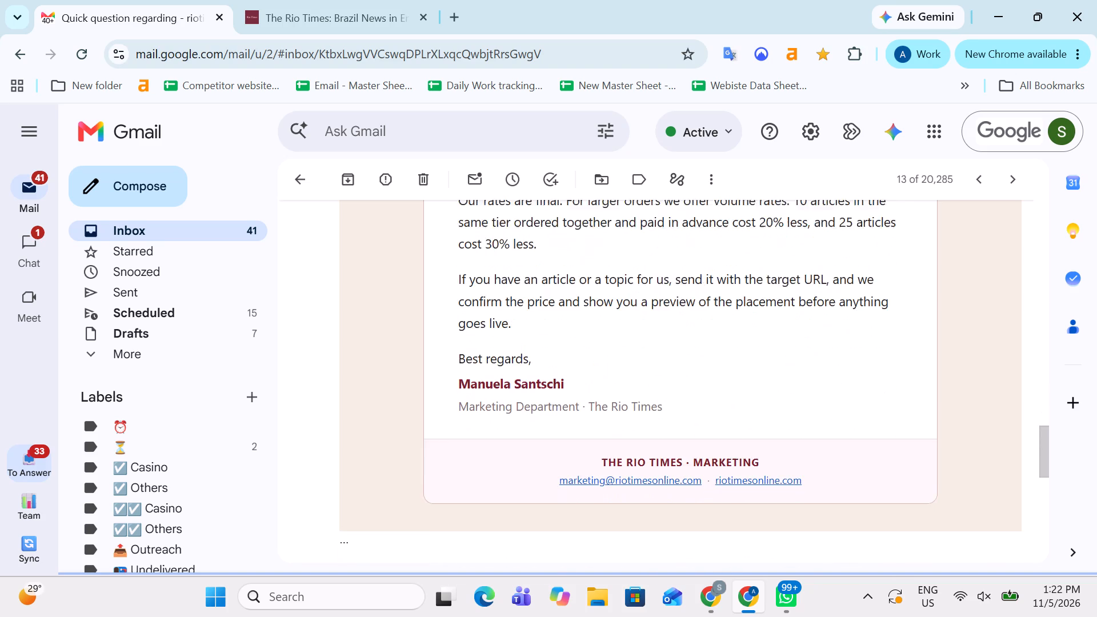
scroll(652, 394, "down", 4)
scroll(524, 392, "down", 2)
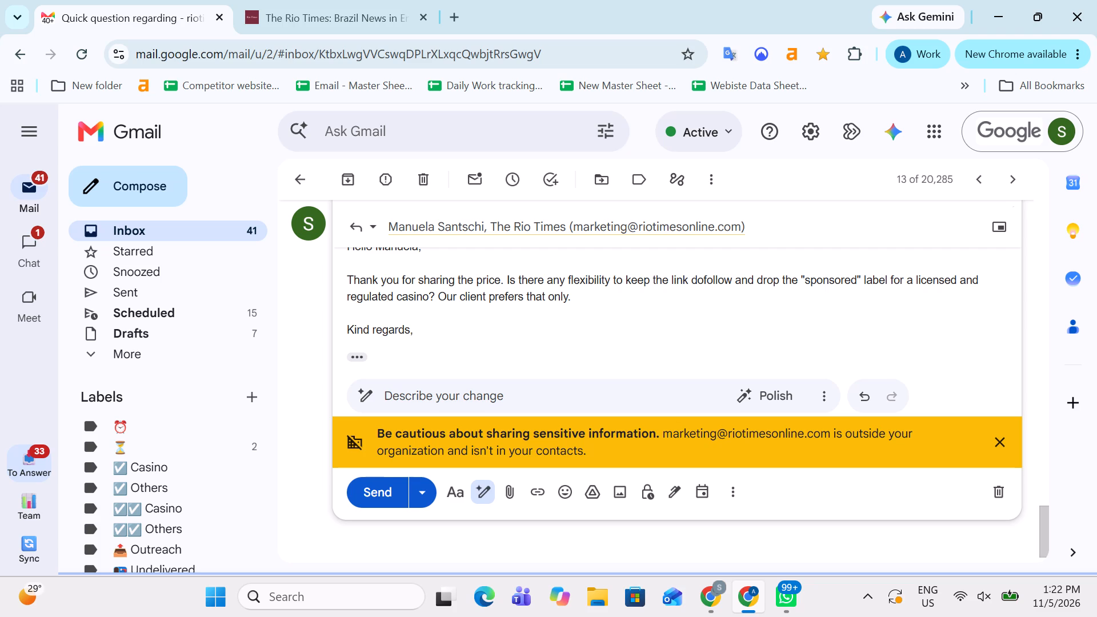
scroll(522, 329, "up", 1)
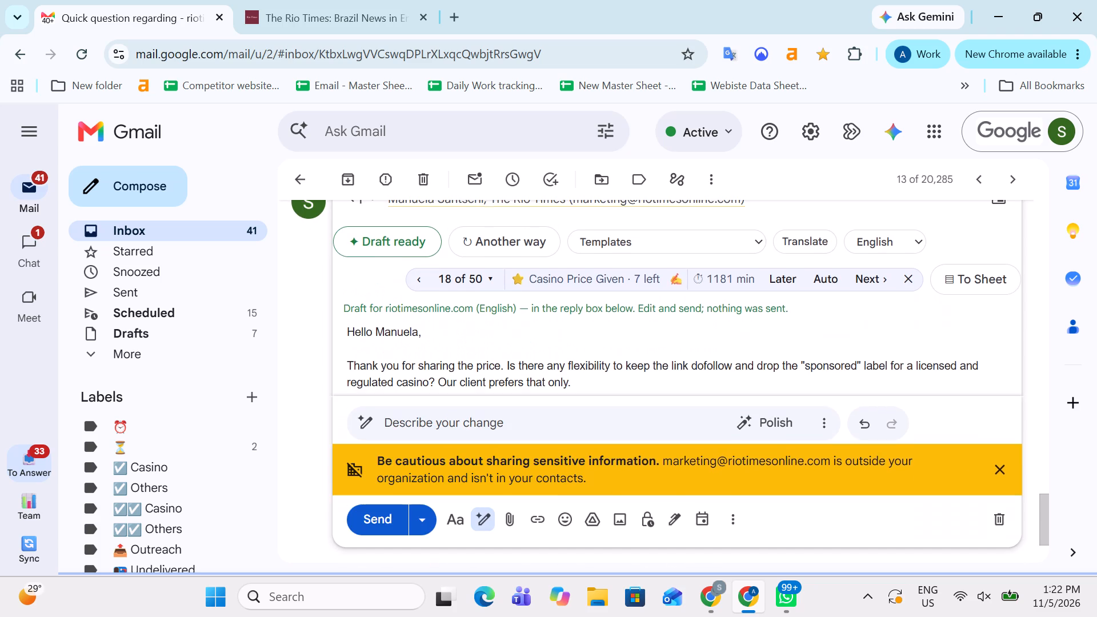
scroll(537, 367, "up", 8)
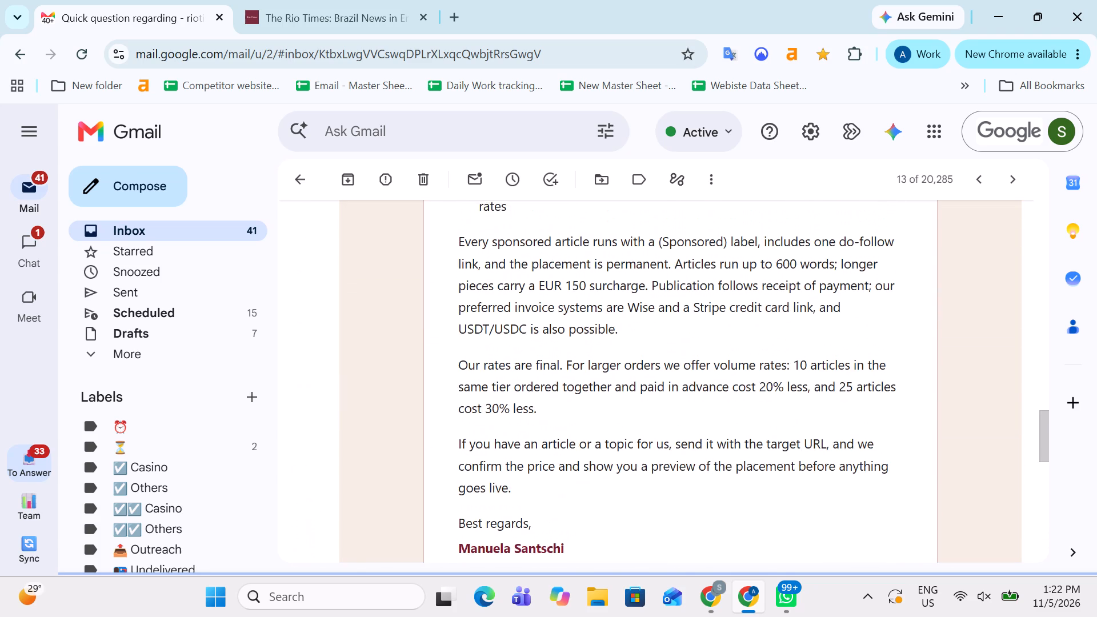
scroll(550, 388, "up", 1)
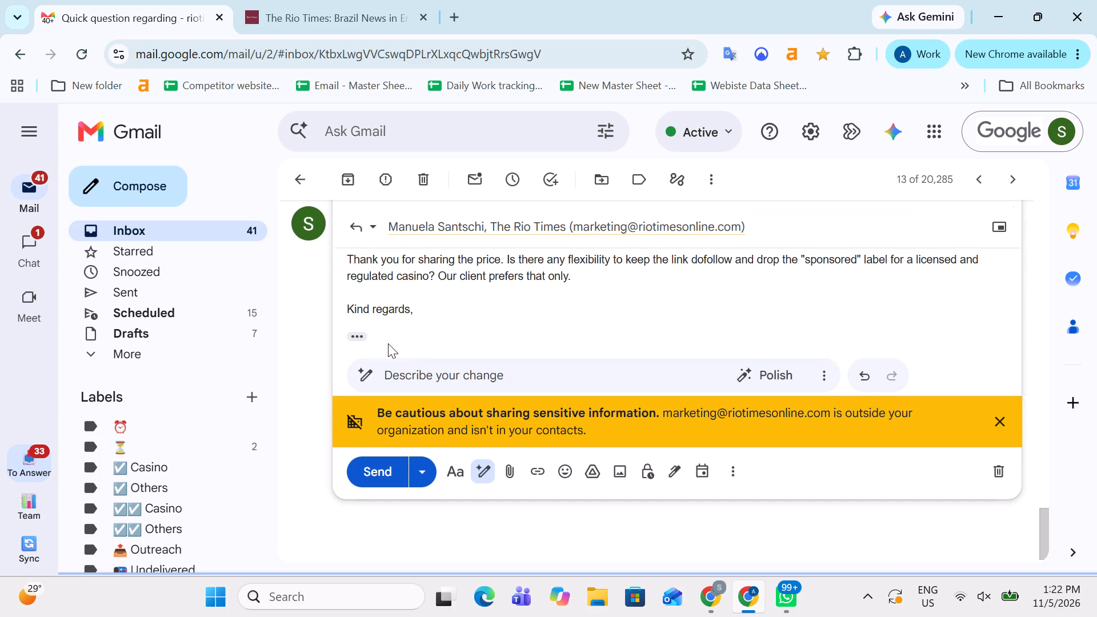
left_click_drag(365, 298, 377, 374)
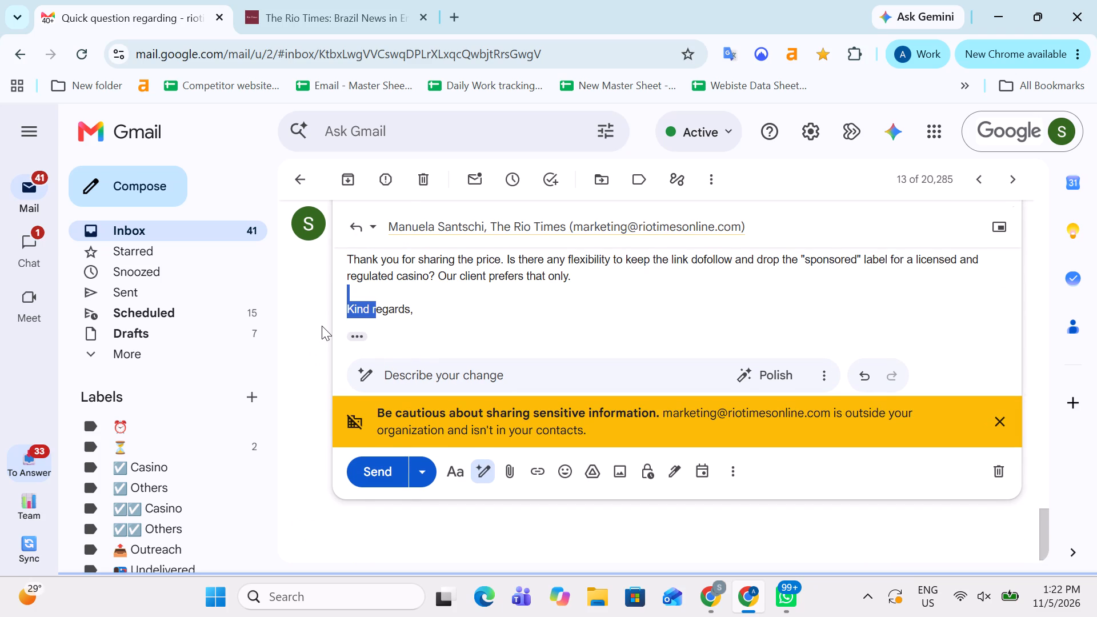
key("BackSpace")
key("Right")
key("Right")
key("Right")
key("Right")
key("Right")
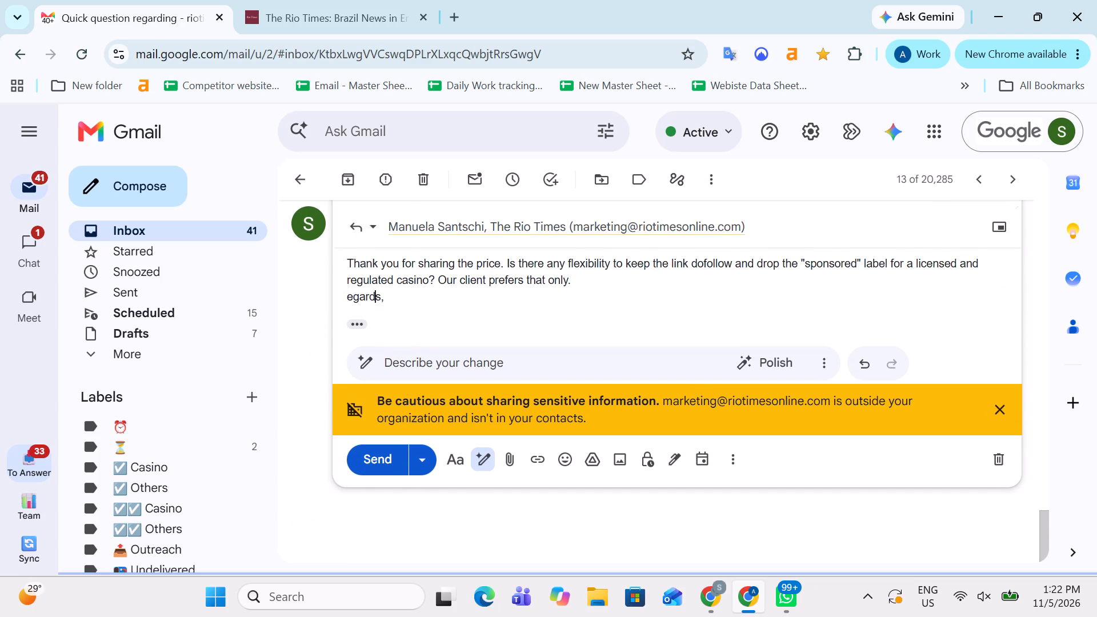
key("Right")
key("Right")
key("BackSpace")
key("BackSpace")
key("BackSpace")
key("BackSpace")
key("BackSpace")
key("BackSpace")
key("BackSpace")
key("BackSpace")
Move the reply's body text up onto the same line as the greeting and send the reply to The Rio Times.
key("Up")
key("Up")
key("Up")
key("Down")
key("Right")
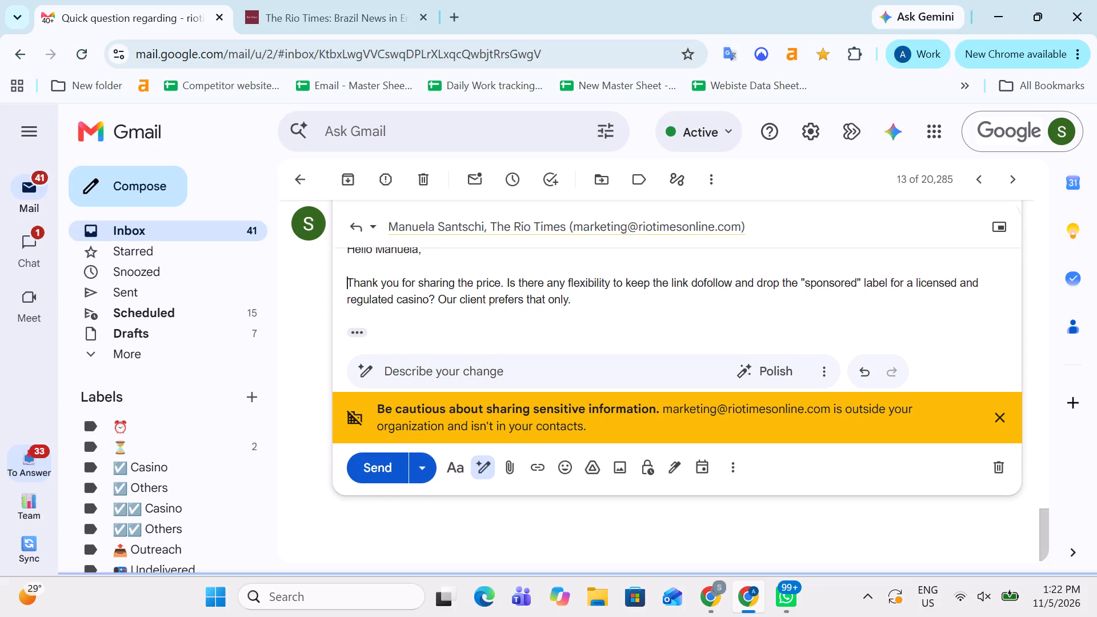
key("BackSpace")
key("BackSpace")
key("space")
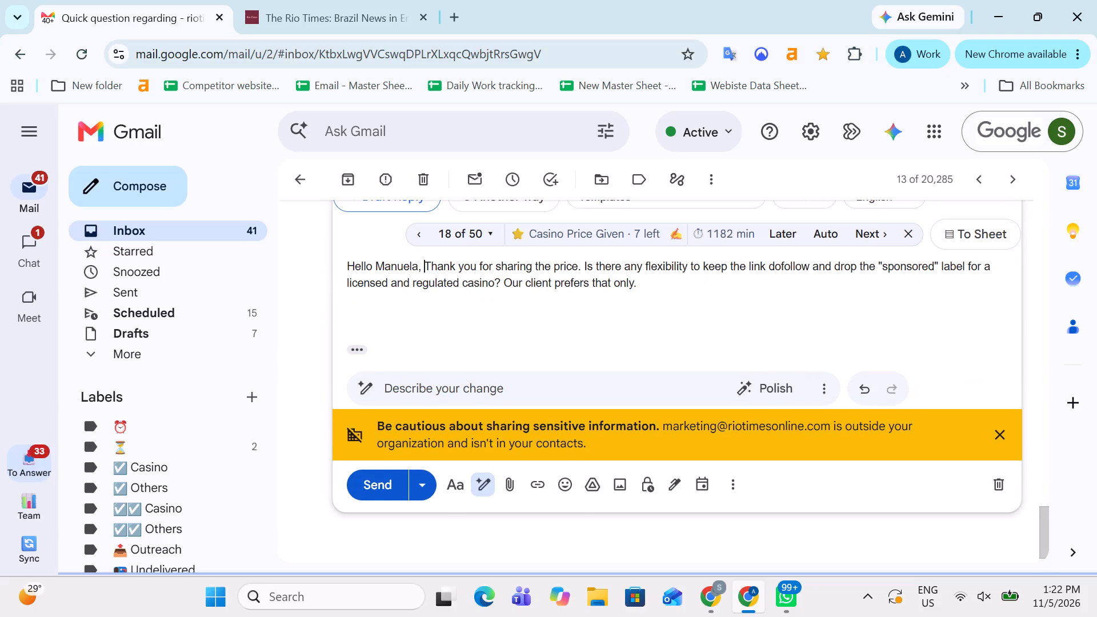
left_click(368, 497)
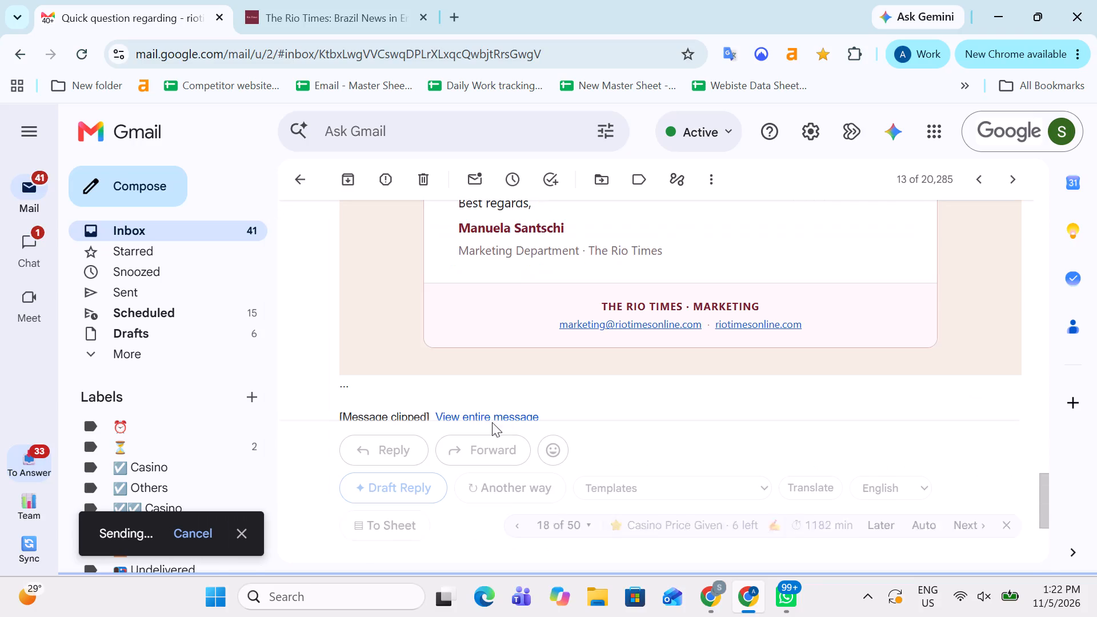
Apply the hourglass (⏳) label to the riotimesonline.com conversation.
scroll(510, 415, "up", 20)
scroll(510, 415, "up", 4)
scroll(588, 358, "up", 1)
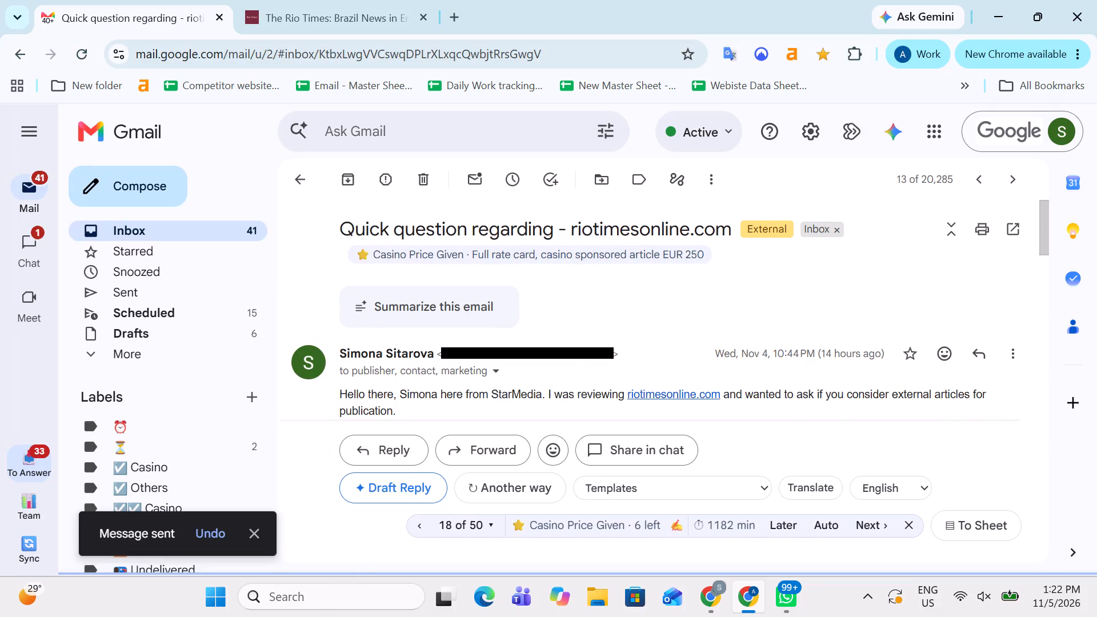
left_click(642, 181)
left_click(699, 298)
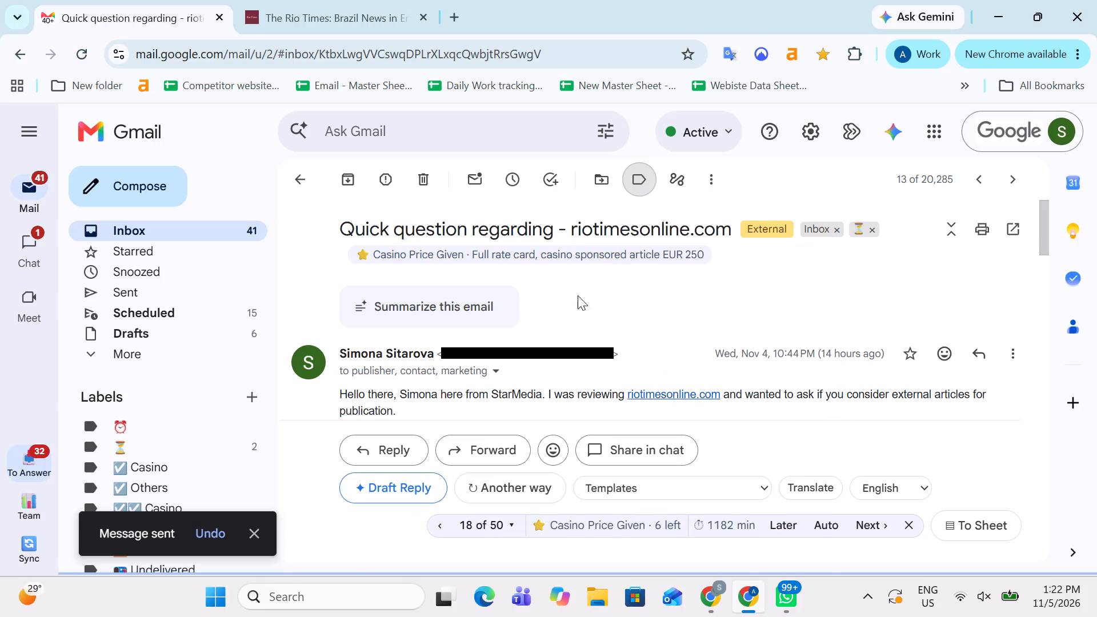
Copy The Rio Times' domain, riotimesonline.com, into the WEBSITE column of the row below phillyvoice.com in the New Master Sheet.
left_click(337, 0)
left_click(264, 52)
left_click_drag(264, 52, 241, 52)
key("ctrl+c")
key("ctrl+c")
key("alt+Tab")
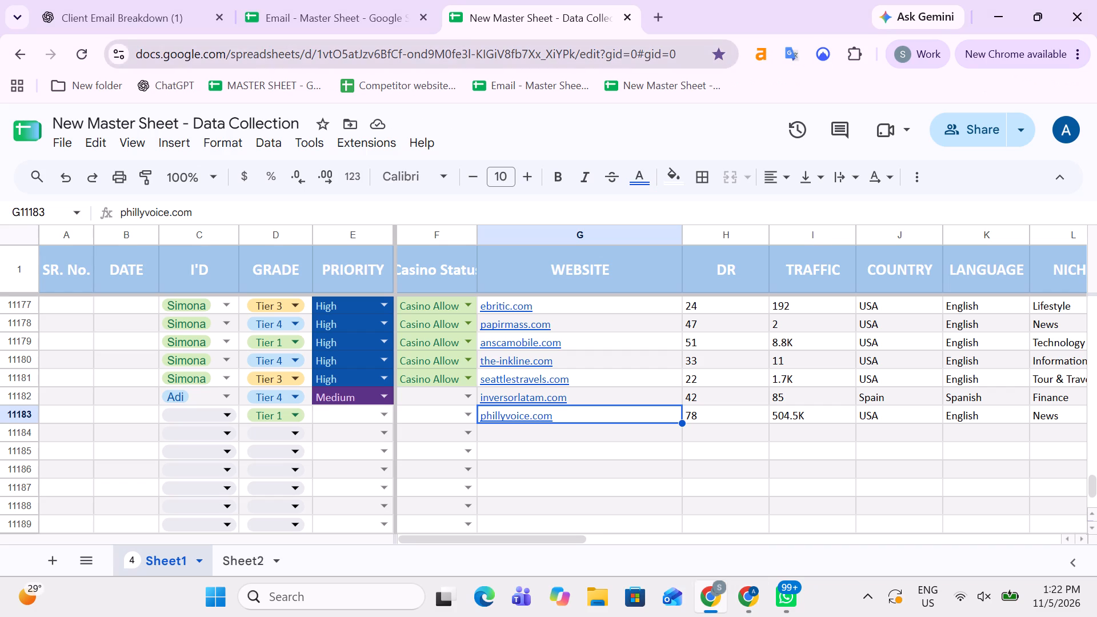
key("Down")
key("Return")
key("ctrl+v")
key("Tab")
Look over The Rio Times homepage and its sections, and search the site for Netbet.
key("alt+Tab")
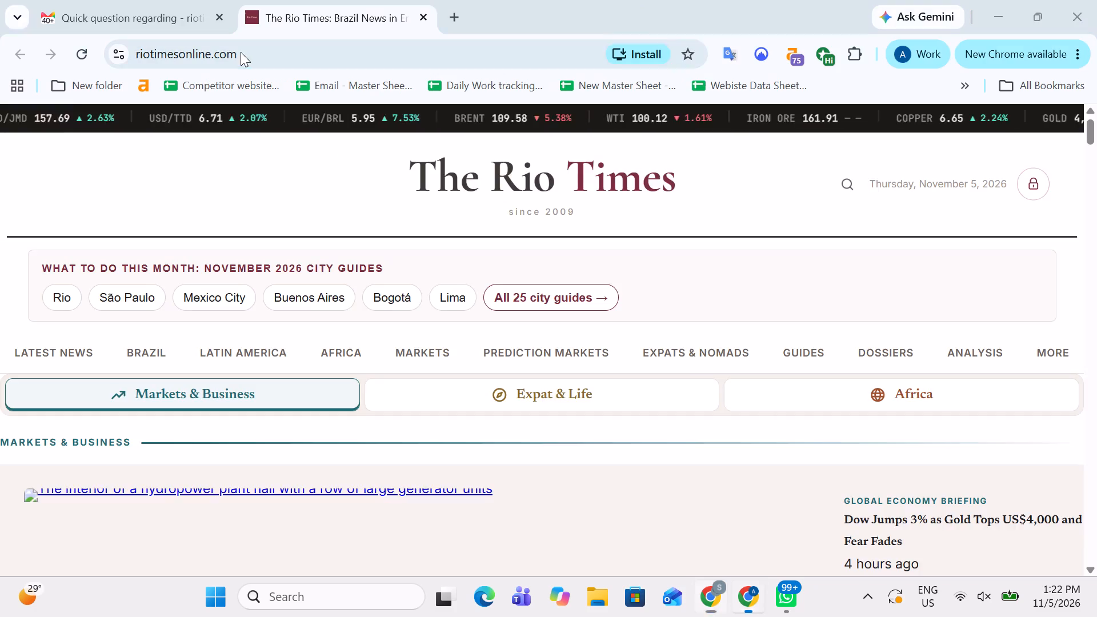
scroll(402, 273, "down", 6)
scroll(647, 308, "down", 5)
scroll(604, 355, "down", 7)
scroll(562, 448, "up", 10)
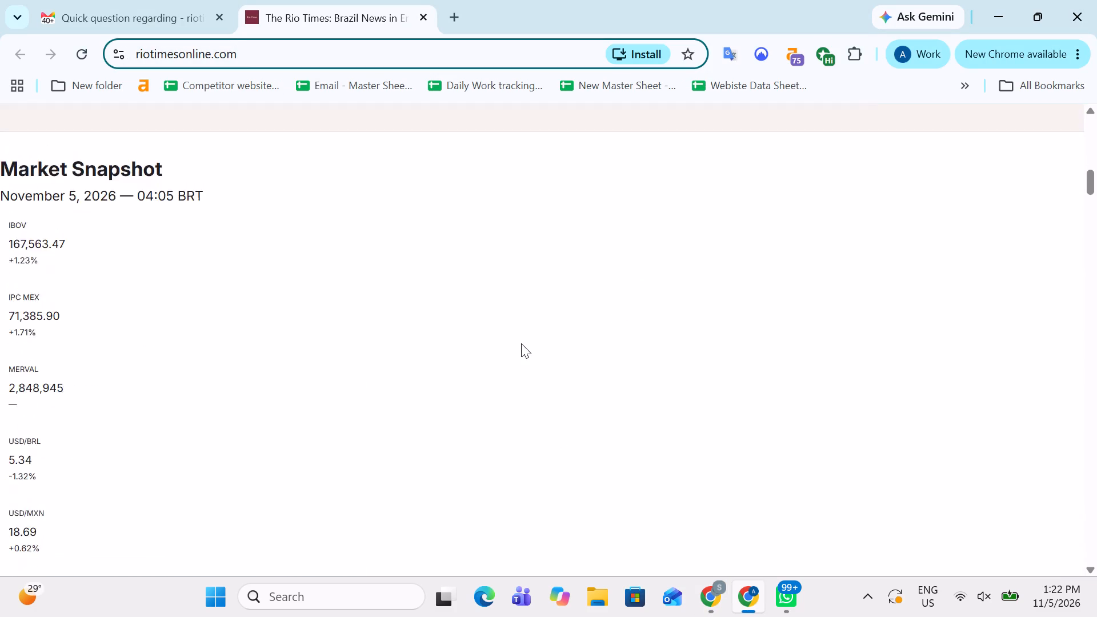
scroll(521, 343, "up", 12)
scroll(812, 146, "up", 2)
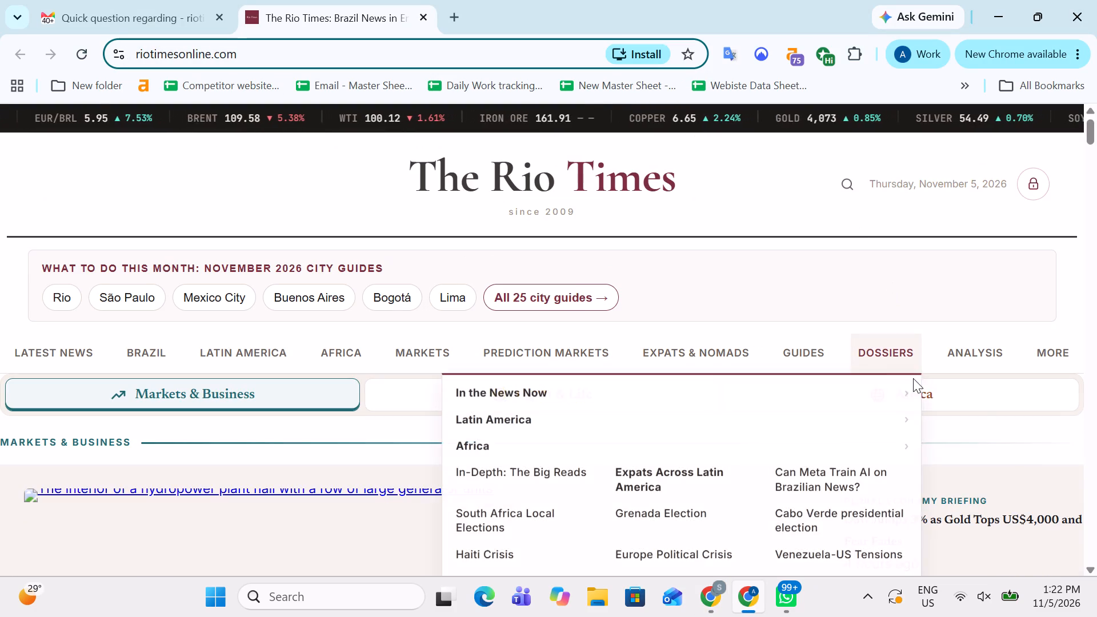
left_click(854, 184)
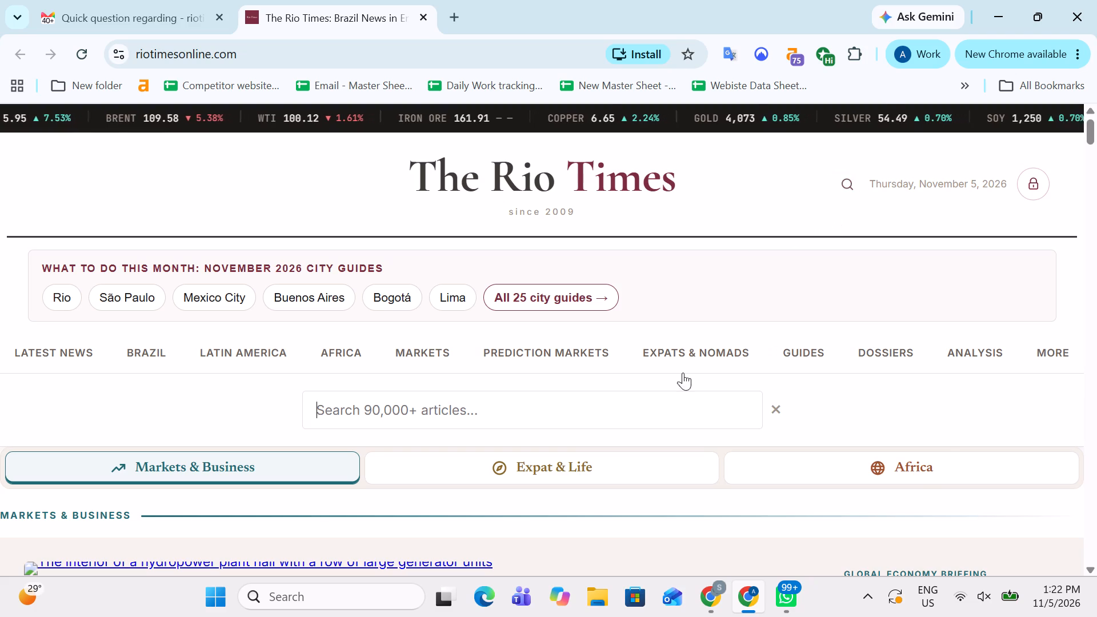
left_click(486, 410)
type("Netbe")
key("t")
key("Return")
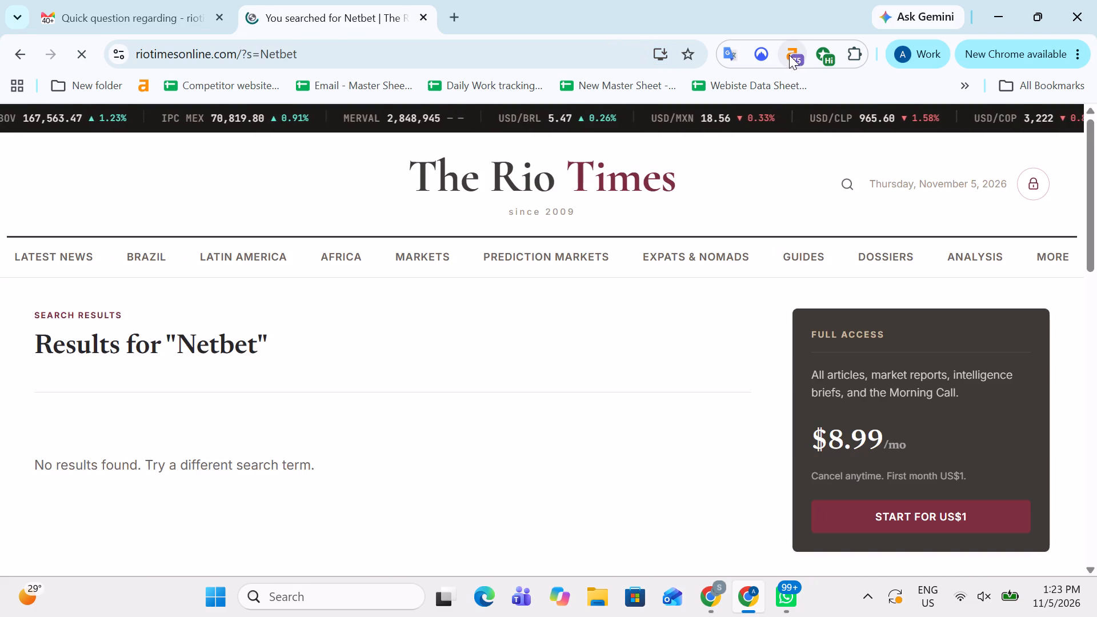
Check riotimesonline.com's Ahrefs domain metrics and enter DR 75 and traffic 24.1K in its master sheet row.
left_click(789, 55)
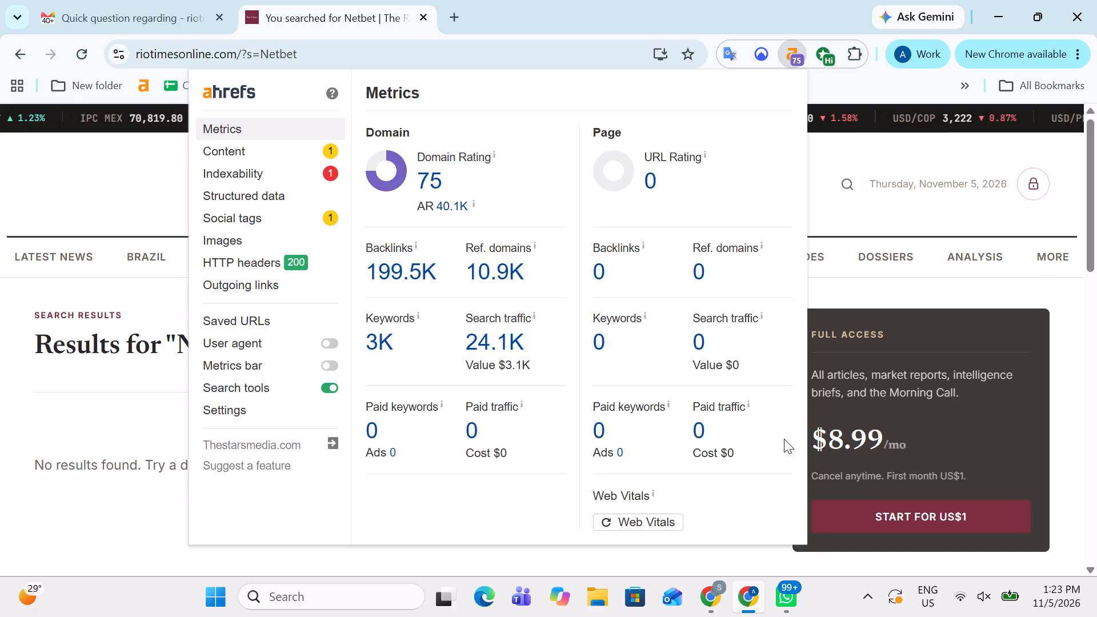
key("alt+Tab")
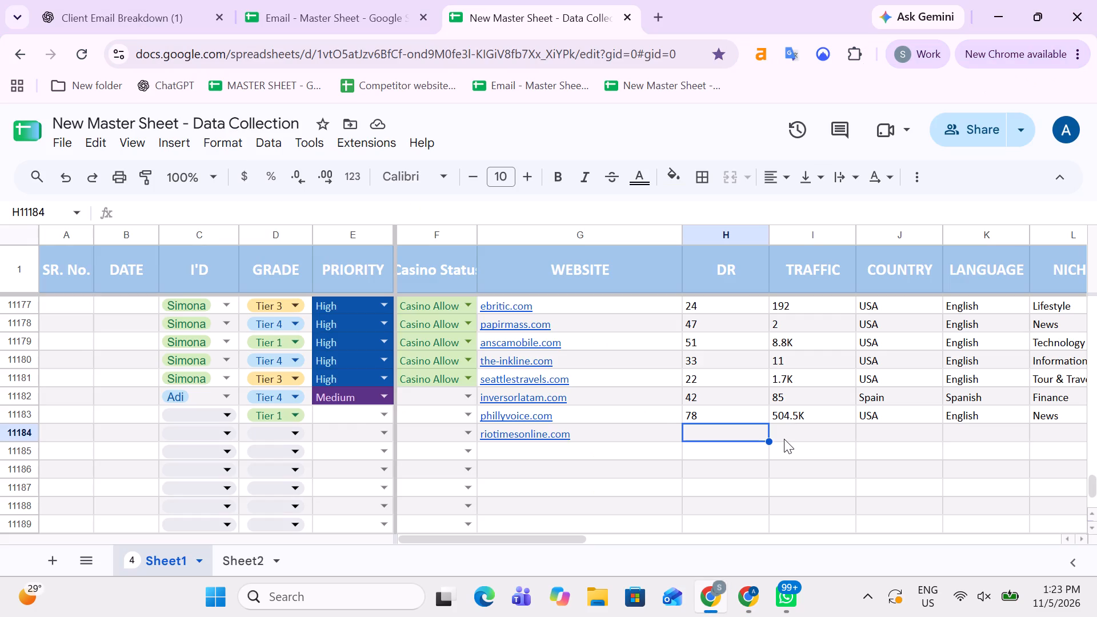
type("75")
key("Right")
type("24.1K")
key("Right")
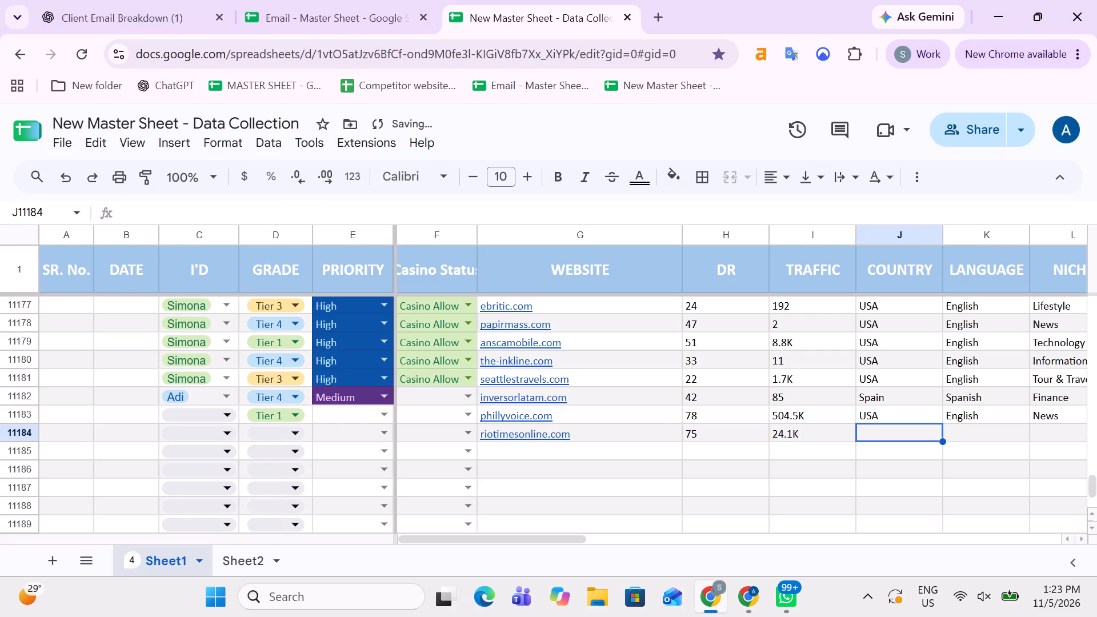
Fill in the riotimesonline.com row with country USA, language English and niche News.
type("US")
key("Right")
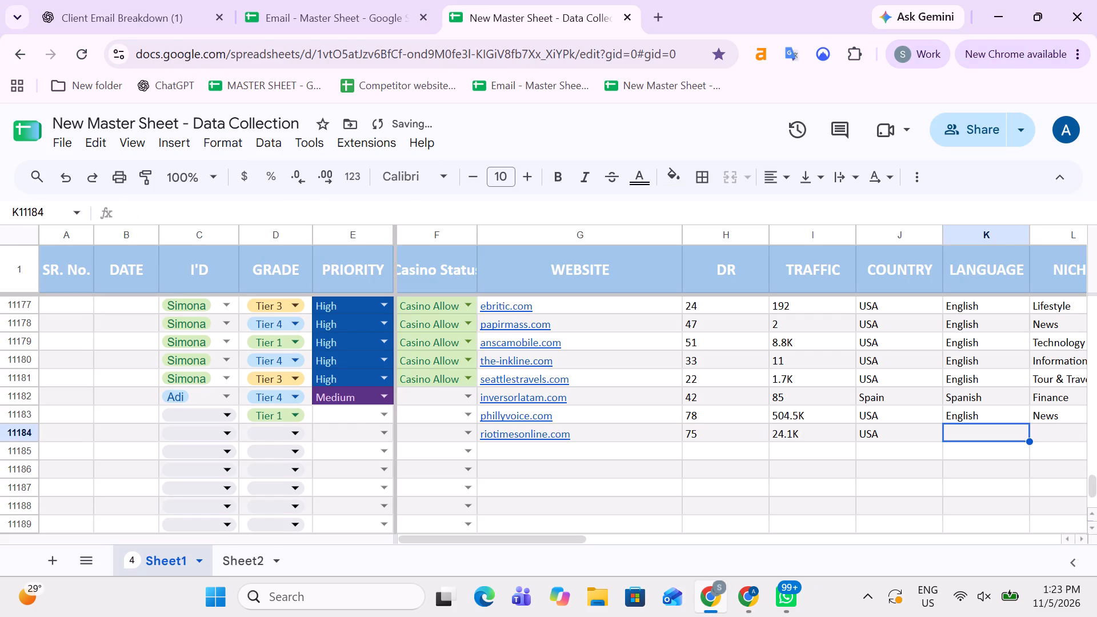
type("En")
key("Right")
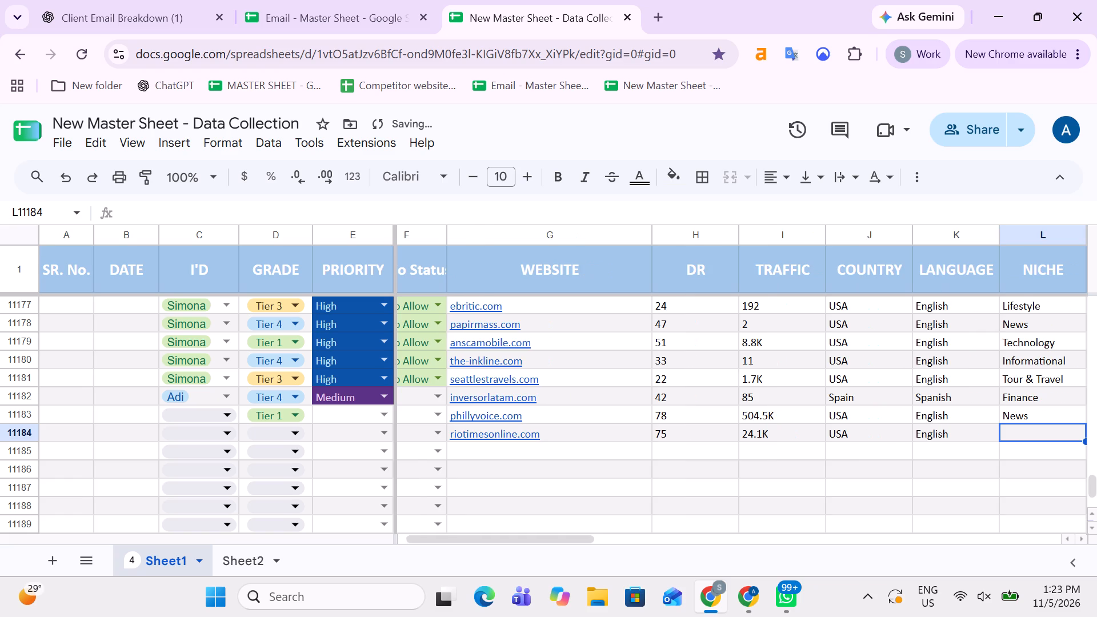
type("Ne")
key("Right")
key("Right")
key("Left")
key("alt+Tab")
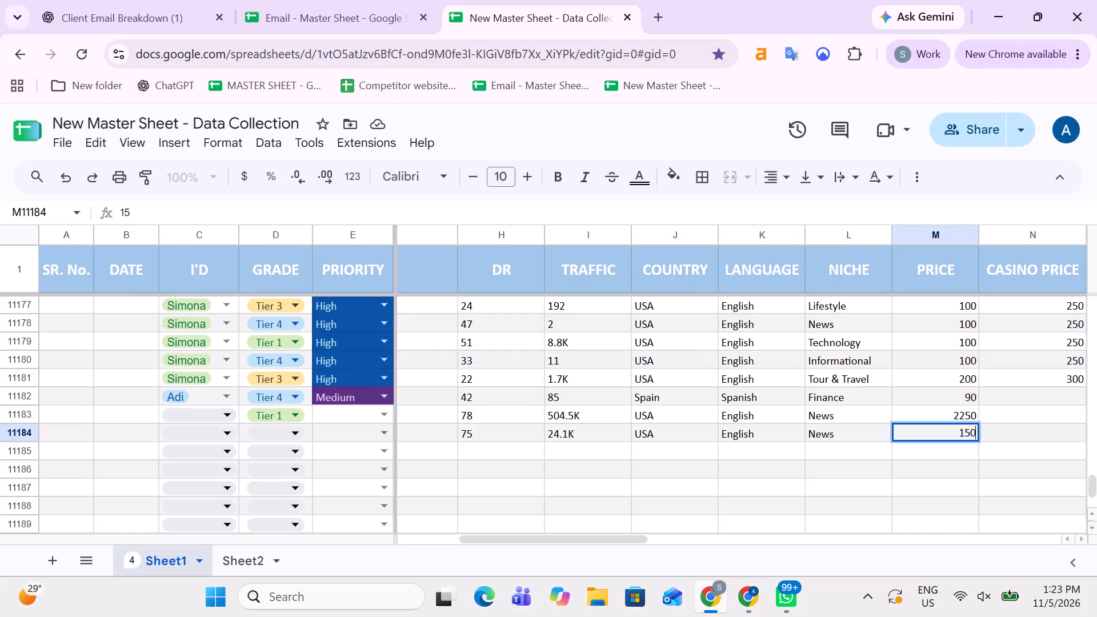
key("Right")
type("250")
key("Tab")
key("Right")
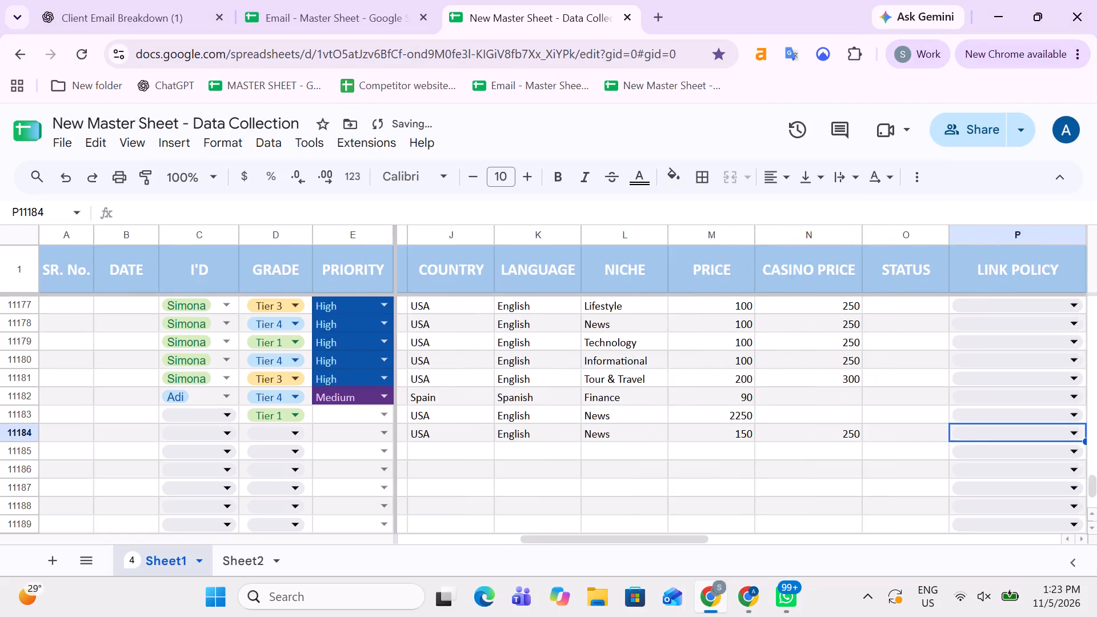
Set the website type of the riotimesonline.com row to Unique.
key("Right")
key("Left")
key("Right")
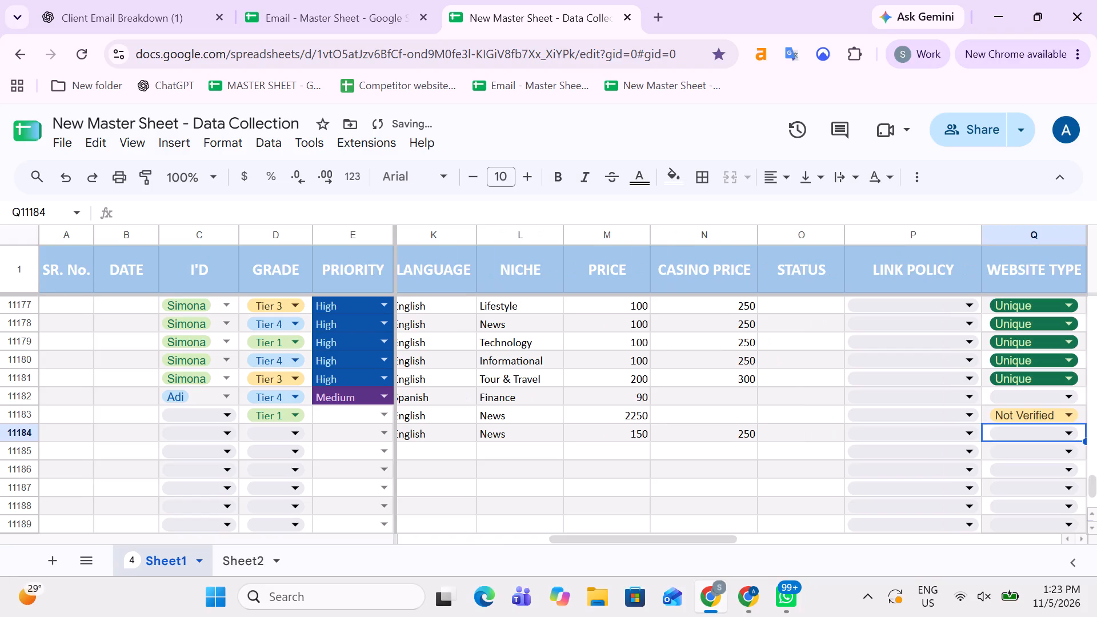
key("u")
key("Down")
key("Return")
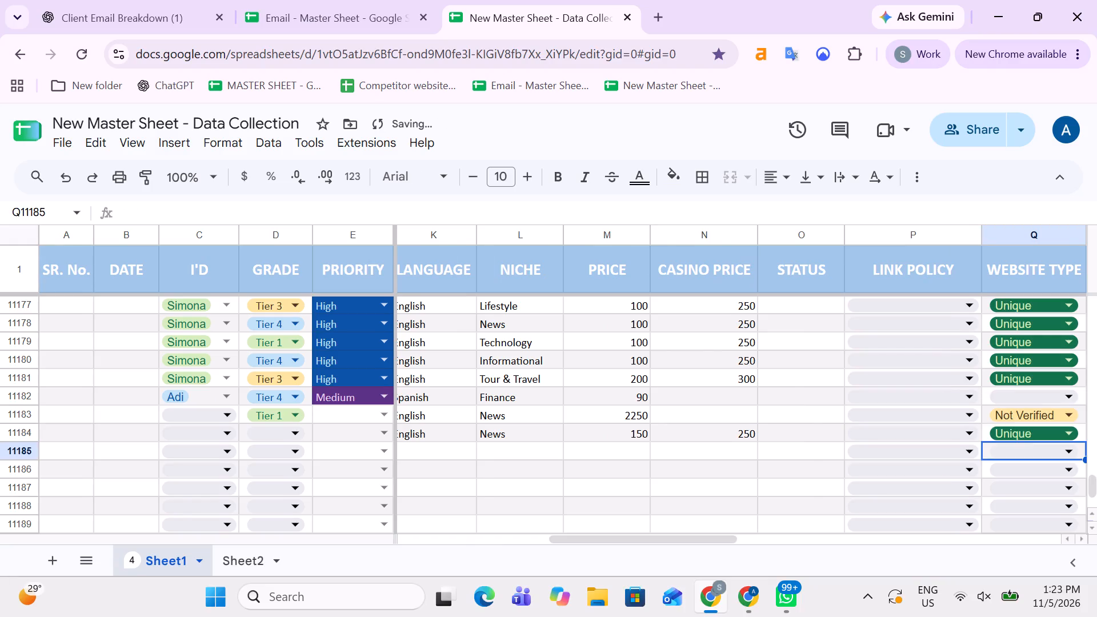
Set the link policy of the riotimesonline.com row to Sponsored Tag.
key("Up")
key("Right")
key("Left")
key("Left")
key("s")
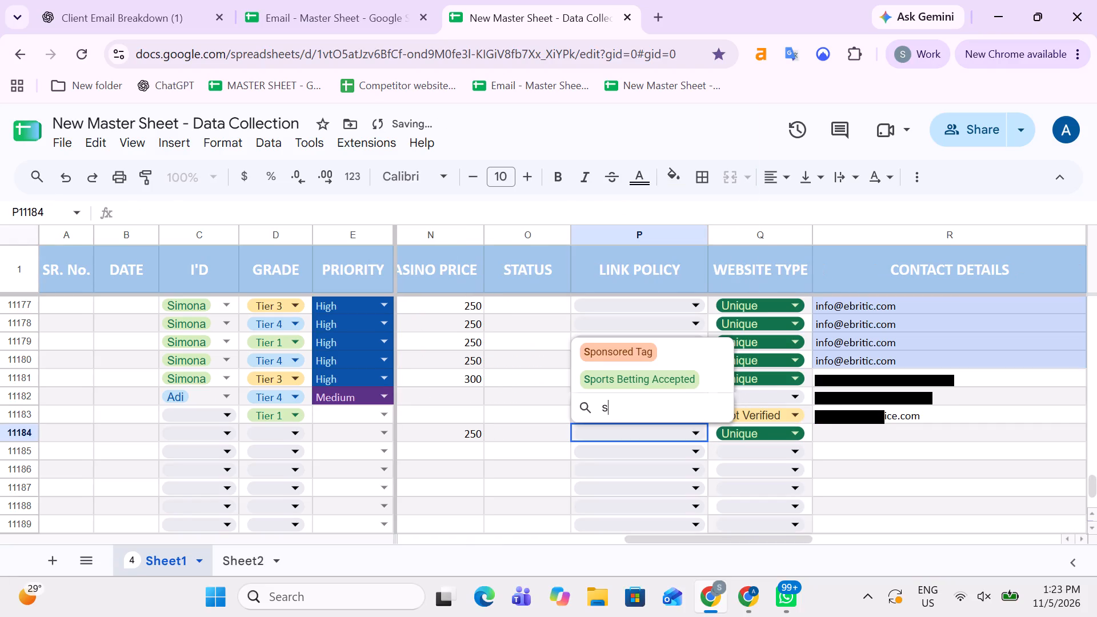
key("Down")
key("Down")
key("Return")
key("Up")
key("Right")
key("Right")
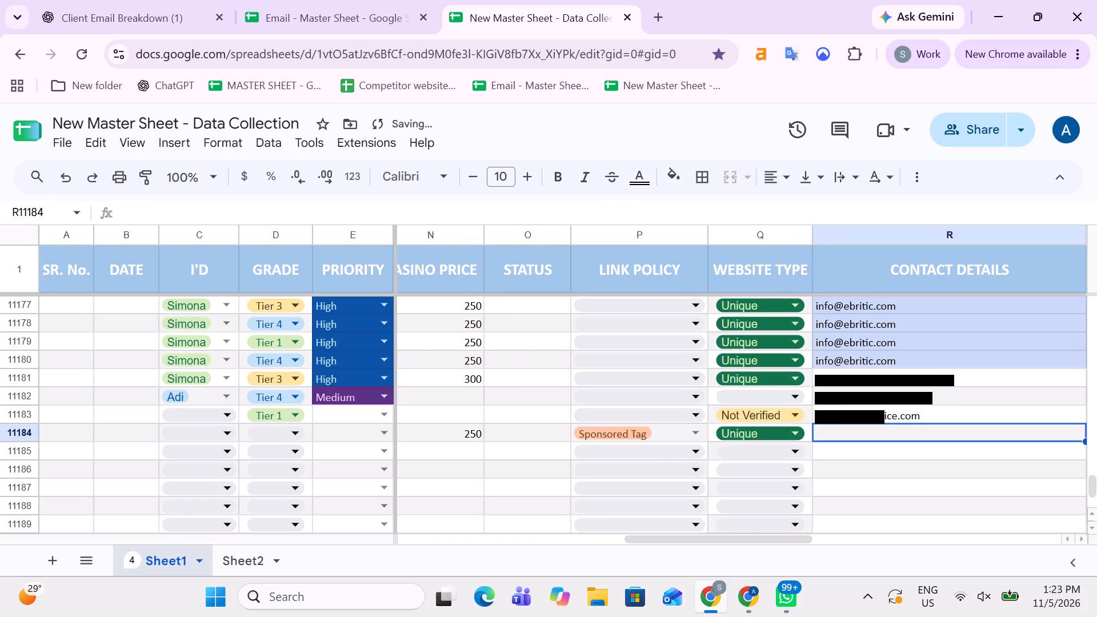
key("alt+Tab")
scroll(594, 362, "up", 5)
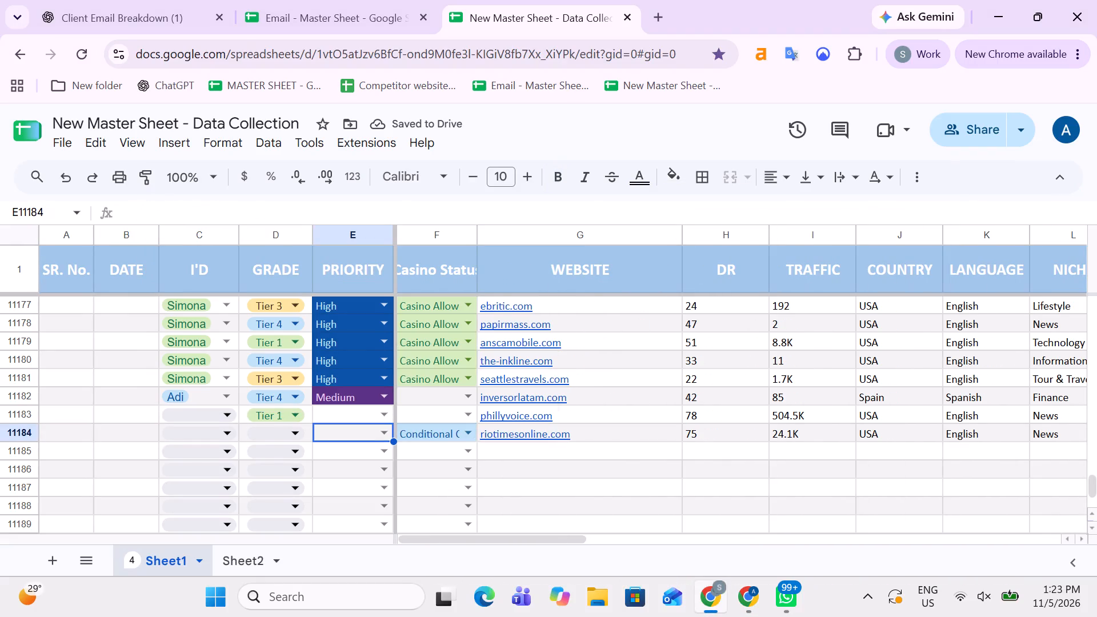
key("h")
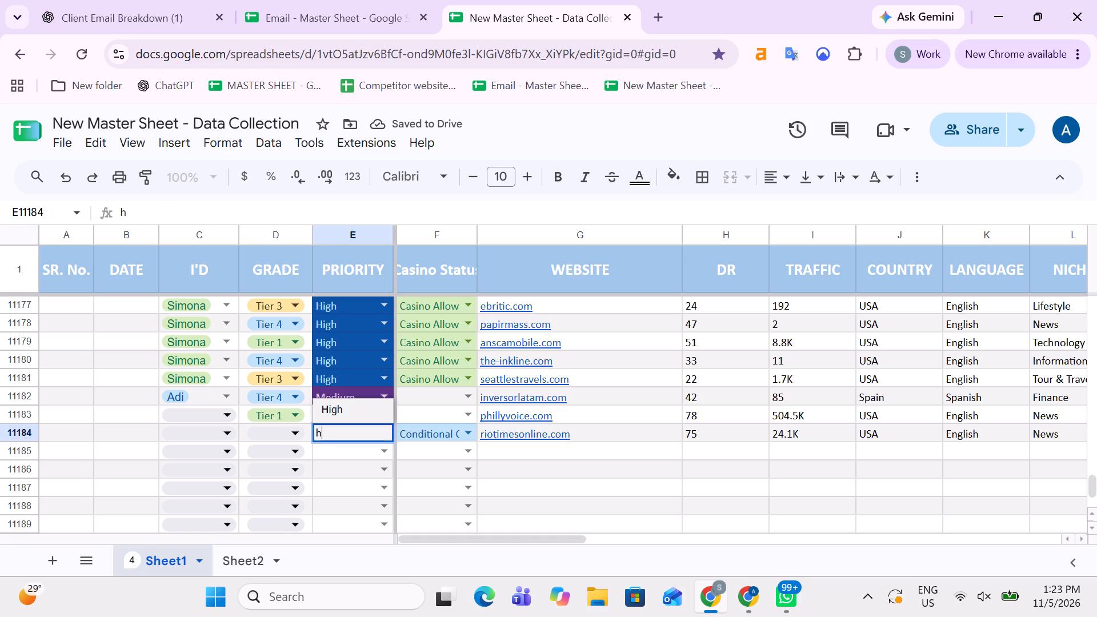
key("Down")
key("Return")
Choose a tier in the GRADE column for the riotimesonline.com row.
key("Up")
key("Right")
key("Left")
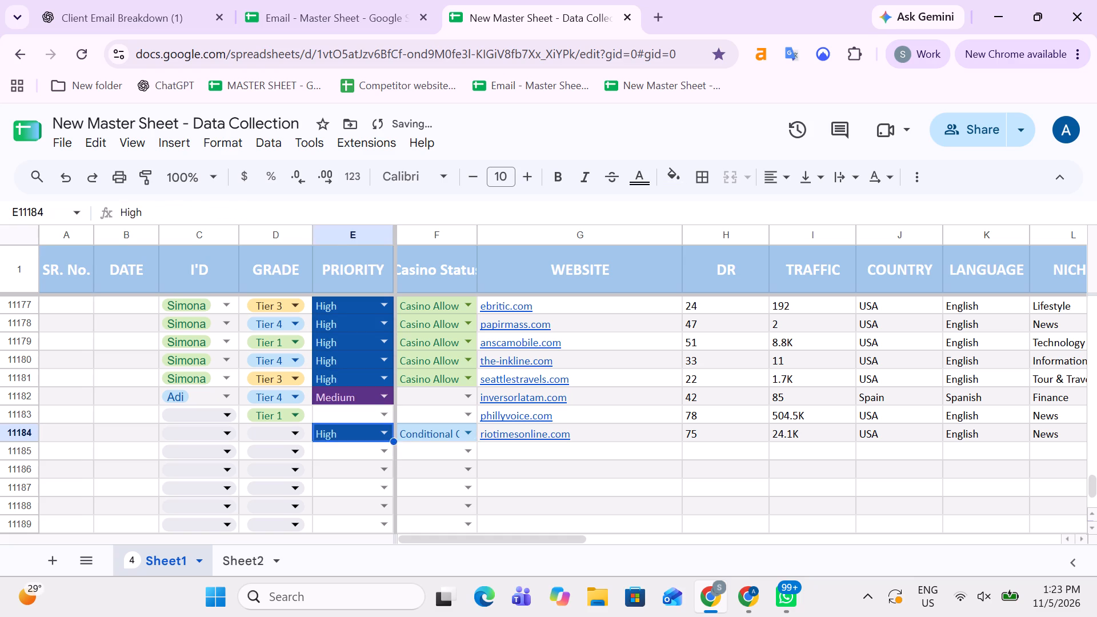
key("Left")
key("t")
key("Up")
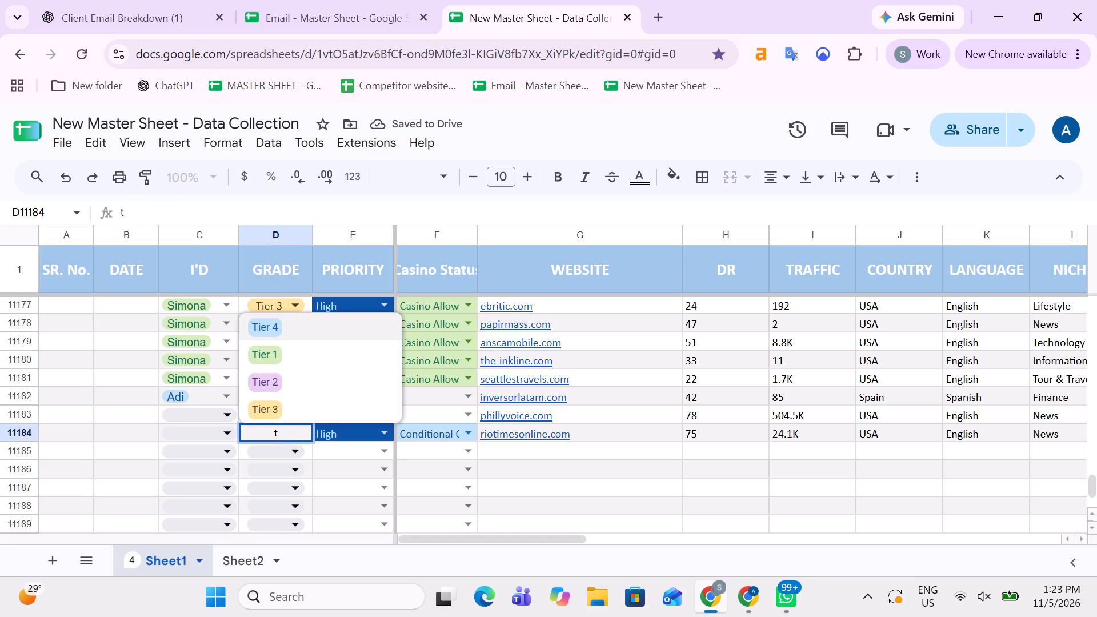
Set the grade of the riotimesonline.com row to Tier 1.
key("Up")
key("Up")
key("Up")
key("Return")
key("Up")
Set the I'D of the phillyvoice.com row to Simona.
key("Right")
key("Left")
key("Left")
key("Up")
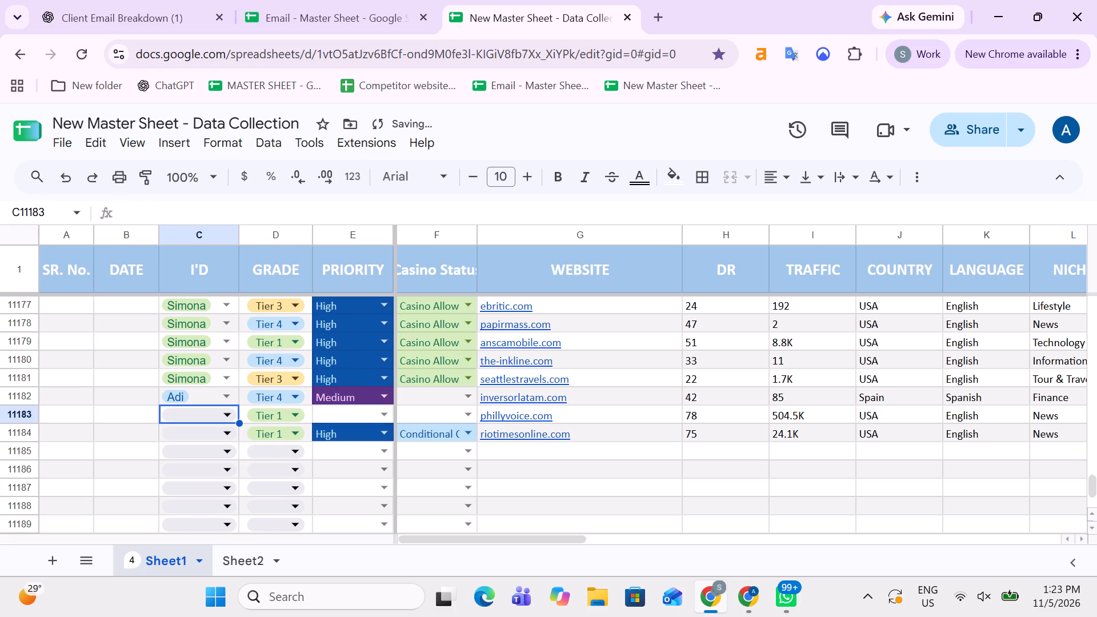
key("s")
key("Down")
key("Down")
key("Return")
key("Up")
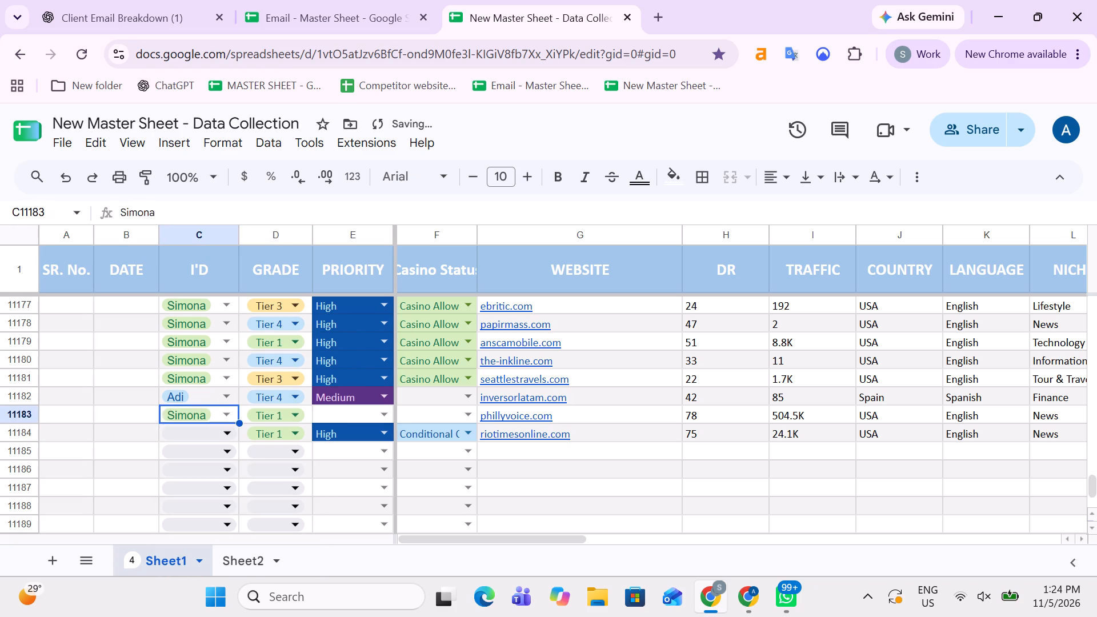
Locate the last filled entry in the DATE column above the newly added rows.
key("Up")
key("Left")
key("Left")
key("Up")
key("Right")
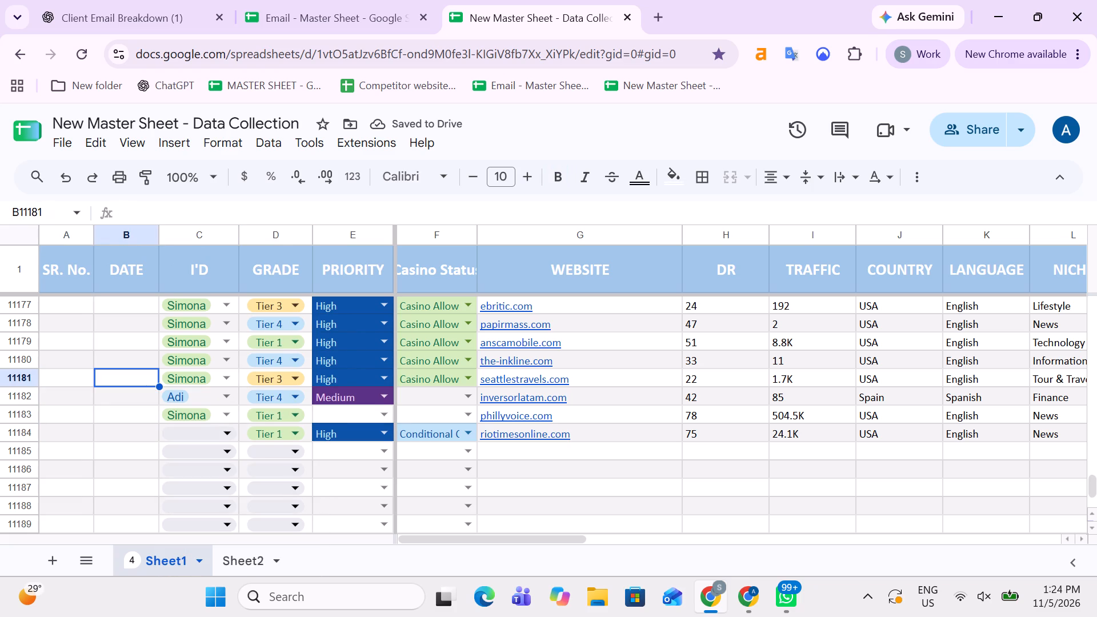
key("ctrl+Up")
key("Up")
key("Down")
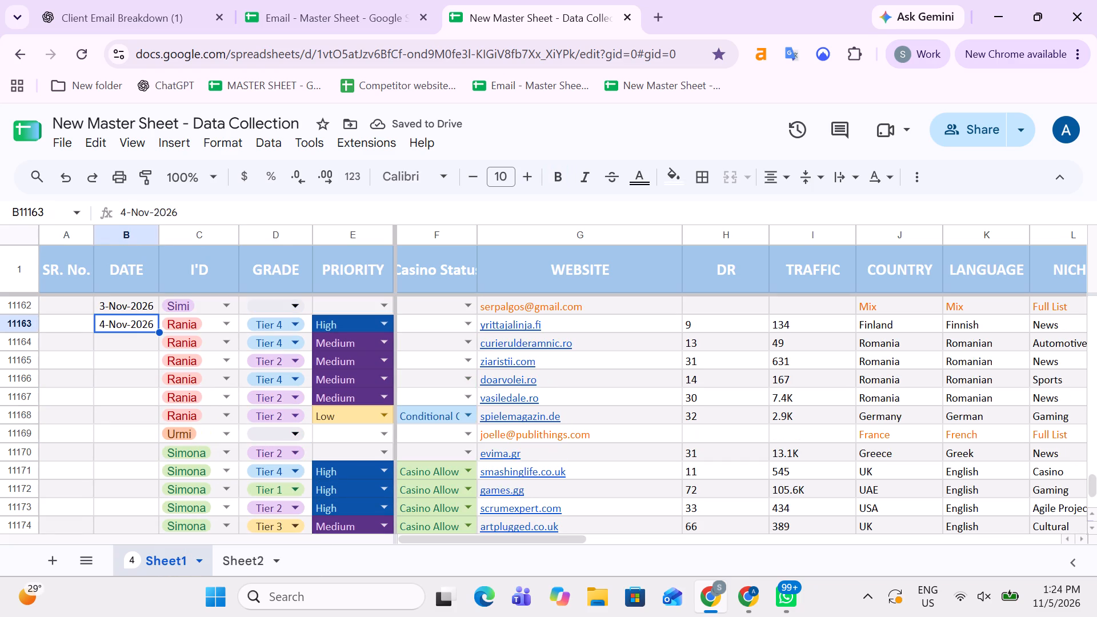
Fill the DATE column with 4-Nov-2026 from the curierulderamnic.ro row down to the seattlestravels.com row.
key("ctrl+c")
key("Down")
key("Right")
key("Right")
key("Right")
key("Left")
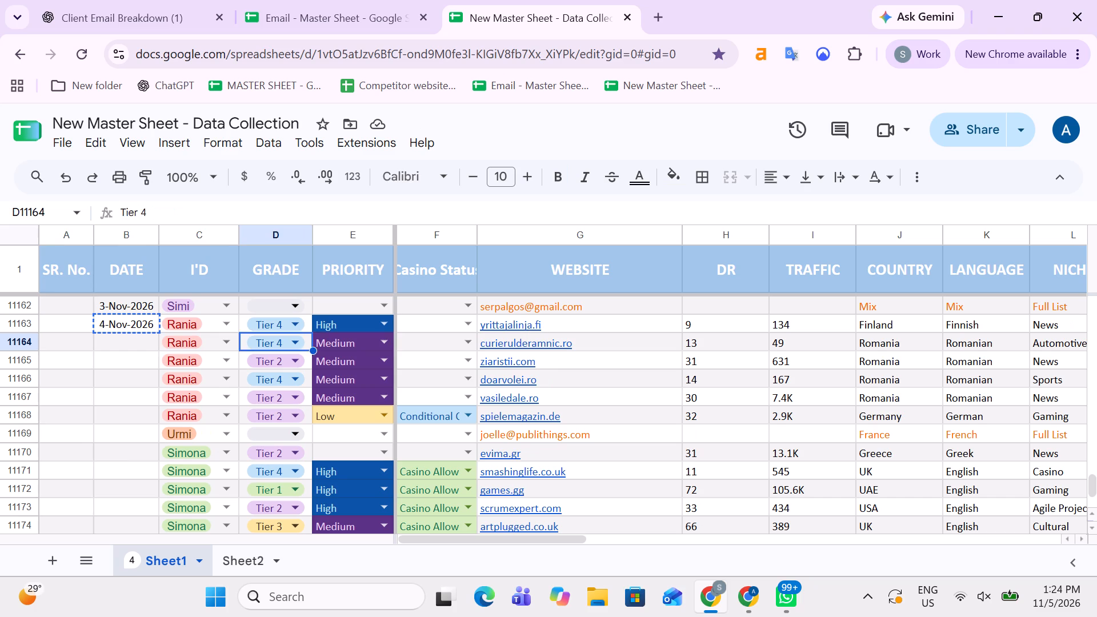
key("Left")
key("ctrl+Down")
key("Down")
key("Up")
key("Up")
key("Up")
key("Left")
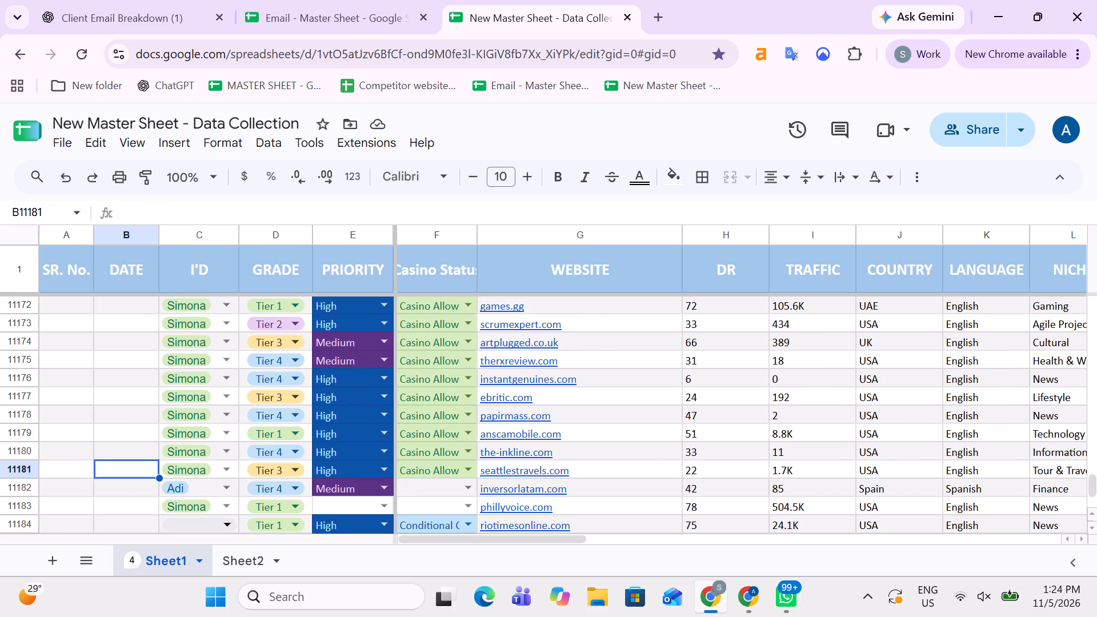
key("ctrl+v")
key("ctrl+shift+Up")
key("shift+Down")
key("ctrl+v")
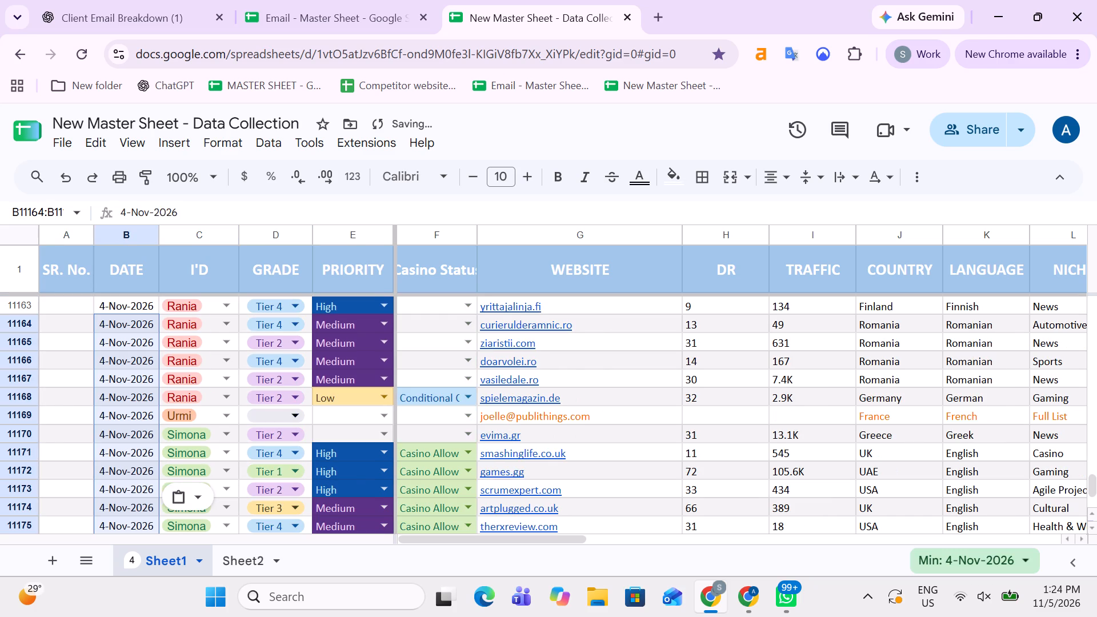
Check the summary count of the date cells just filled.
left_click(1034, 558)
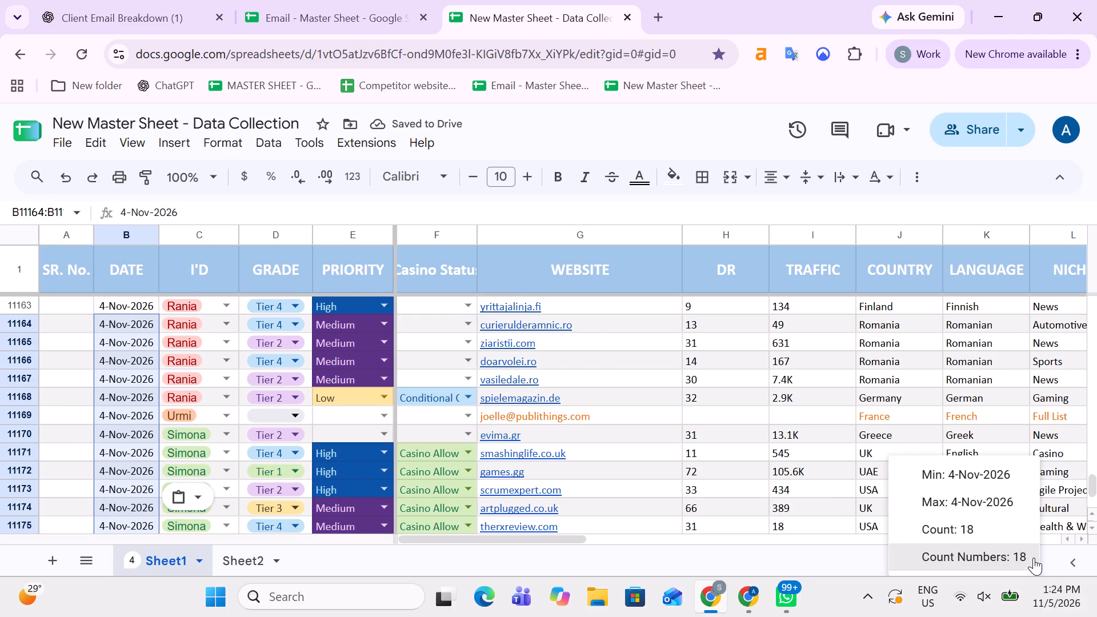
Look over the newest rows at the end of the sheet, across their columns as far as FILE VERSION.
left_click(601, 453)
key("Left")
key("Left")
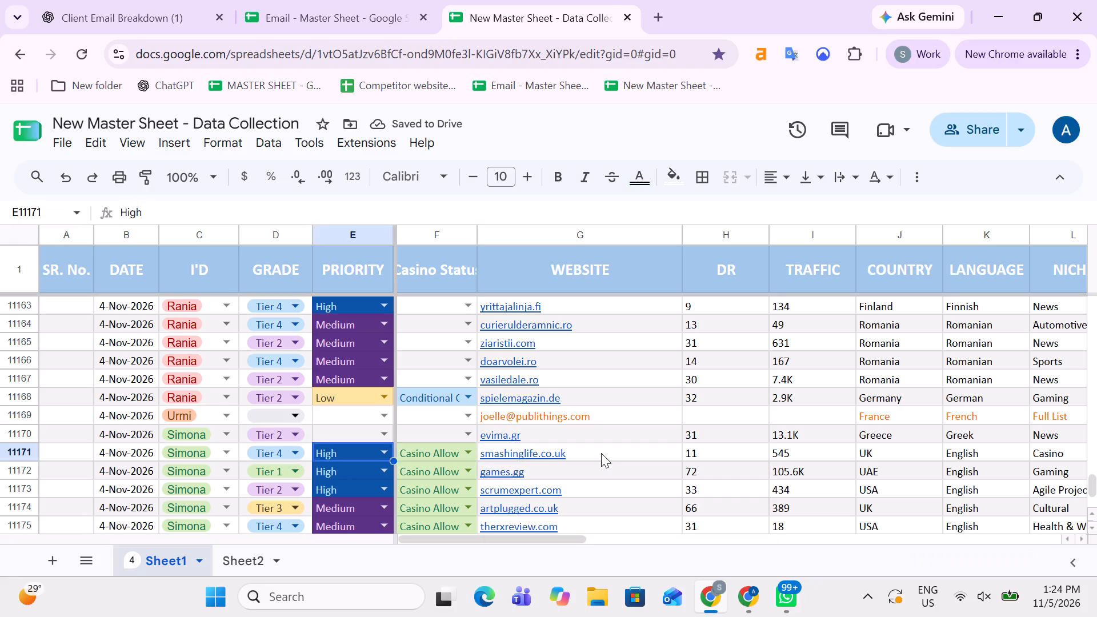
key("Left")
key("Right")
key("Right")
key("Right")
key("ctrl+Down")
key("Down")
key("Down")
key("Down")
key("Down")
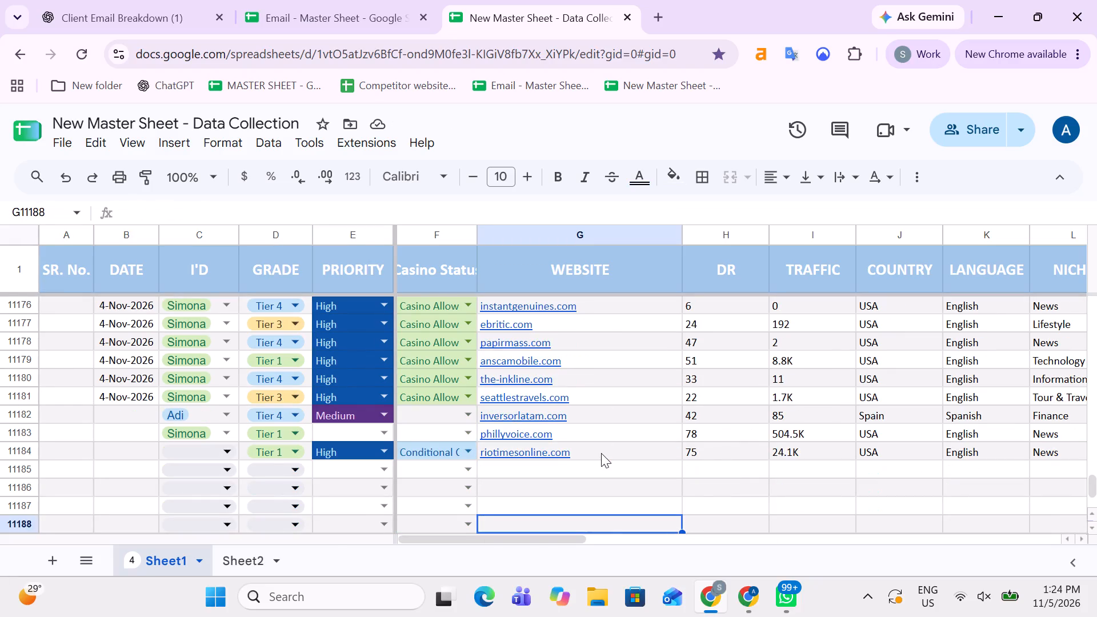
key("Up")
key("Up")
key("Up")
key("Up")
key("Down")
key("Right")
key("Right")
key("Right")
key("Right")
key("Right")
key("Right")
key("Right")
key("Right")
key("Right")
key("Right")
key("Right")
key("Right")
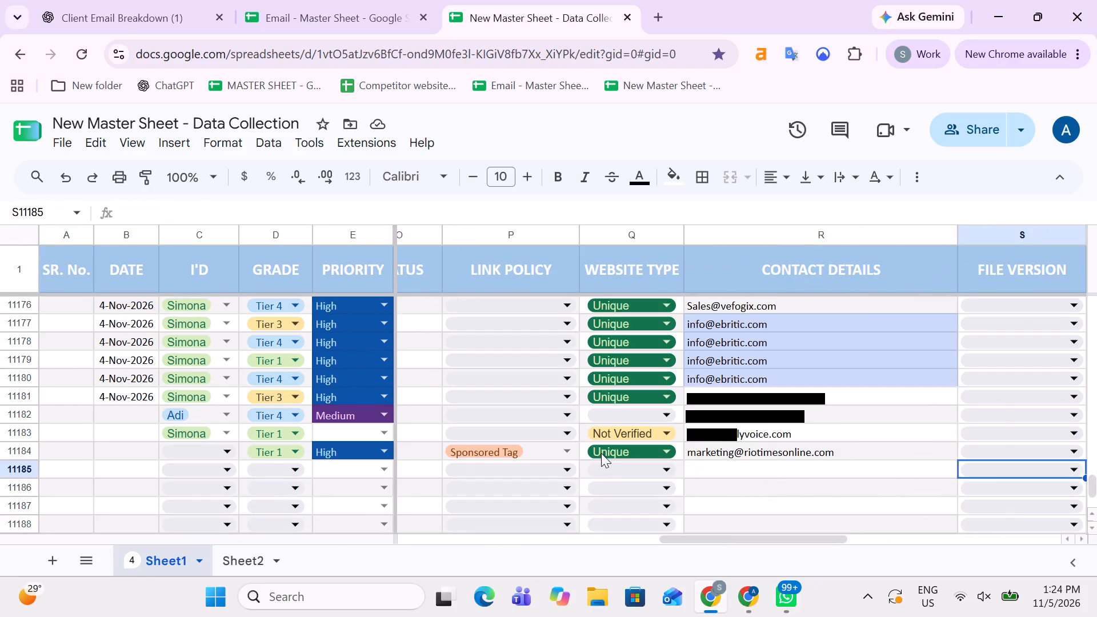
key("Left")
key("Left")
key("Left")
key("Left")
key("Left")
key("Left")
key("Left")
key("Left")
key("Left")
key("Left")
key("Left")
key("Left")
key("Left")
key("Left")
key("Left")
key("Left")
key("Left")
key("Left")
key("Left")
key("Right")
key("Right")
key("Right")
key("Right")
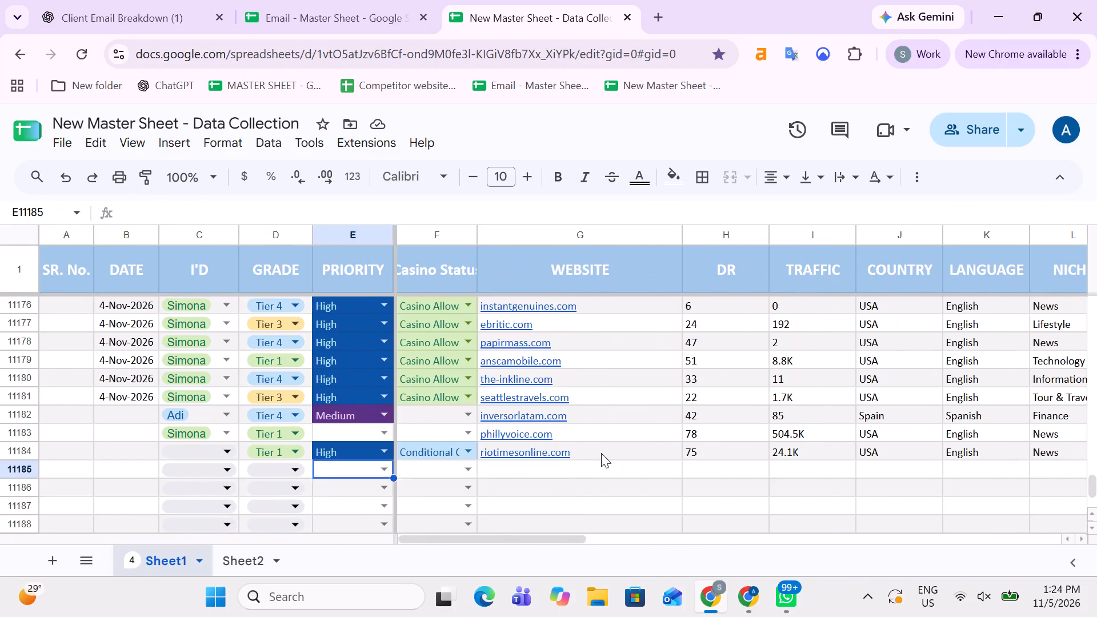
key("Right")
key("Right")
key("alt+Tab")
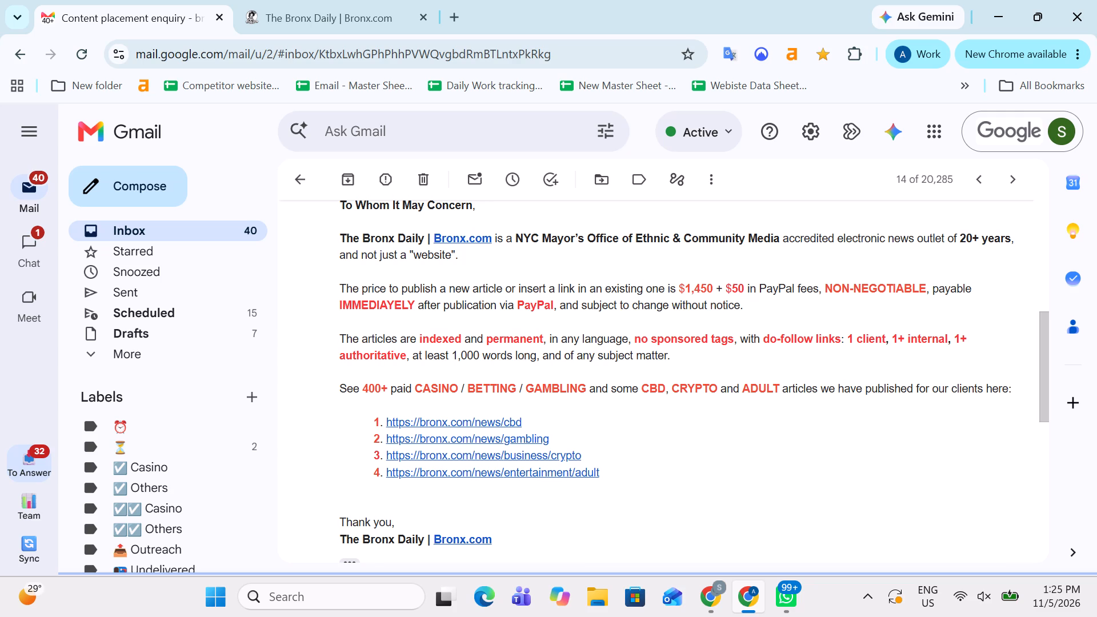
scroll(560, 384, "down", 1)
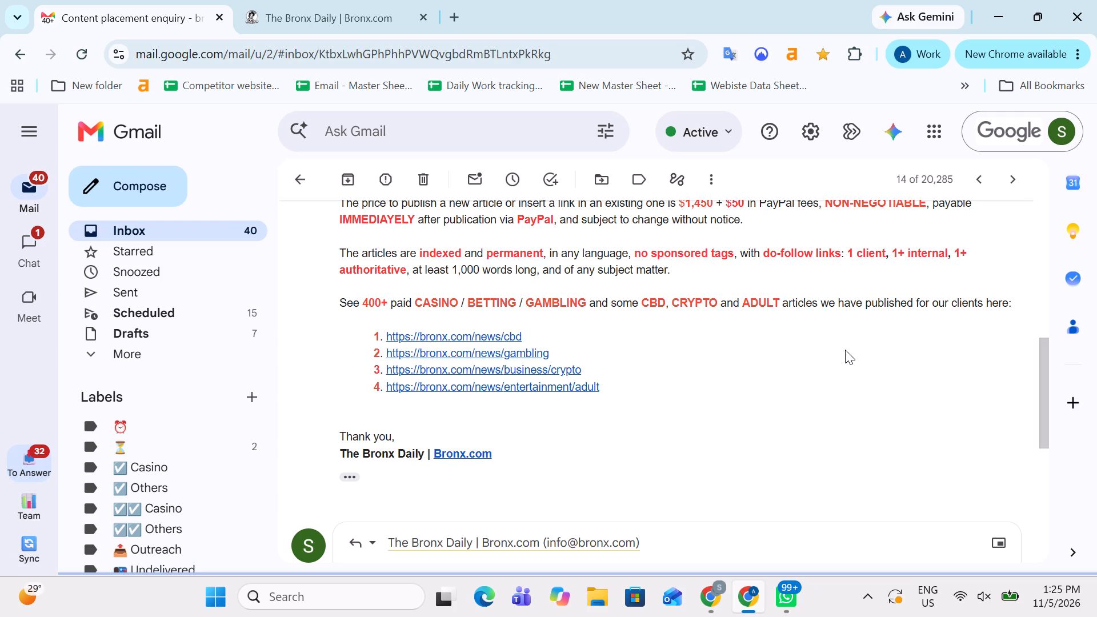
scroll(654, 350, "down", 1)
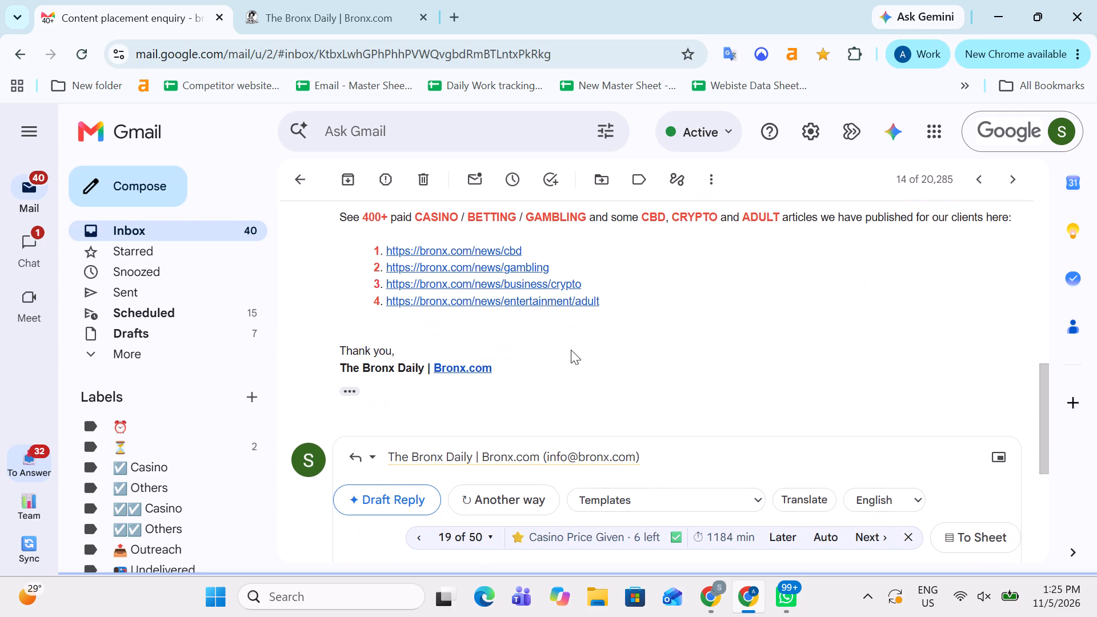
scroll(567, 350, "down", 1)
scroll(562, 340, "up", 3)
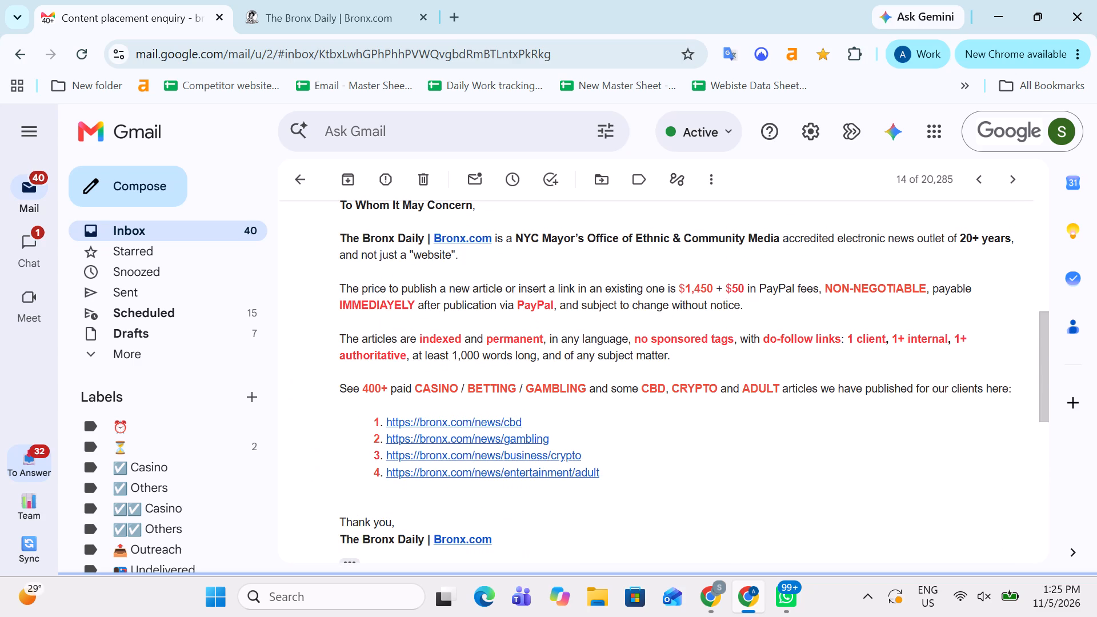
scroll(368, 386, "up", 2)
left_click(349, 370)
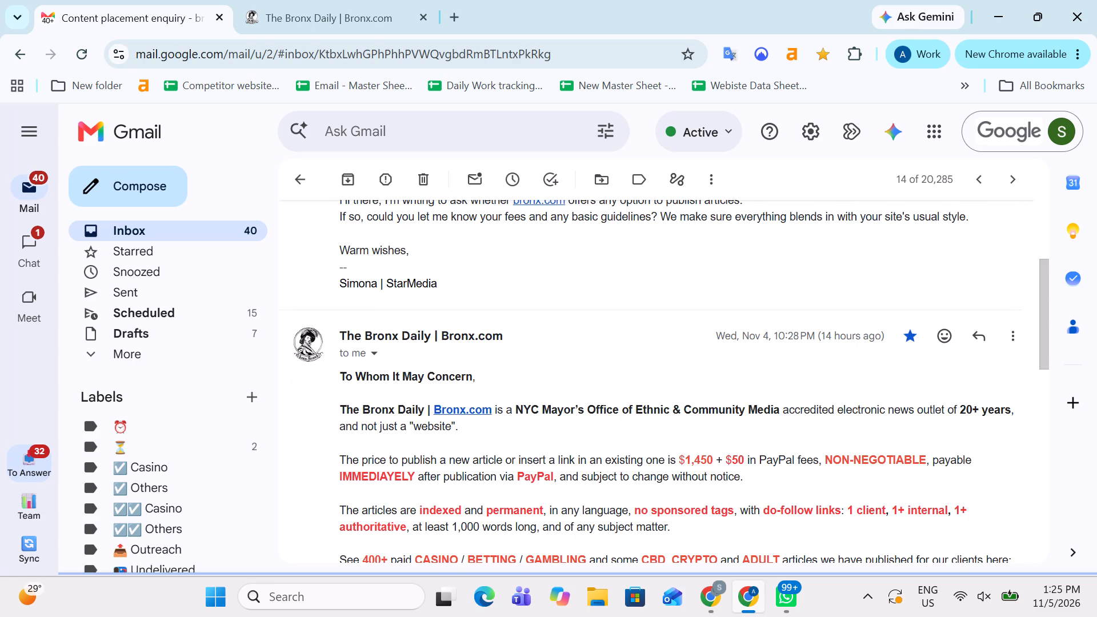